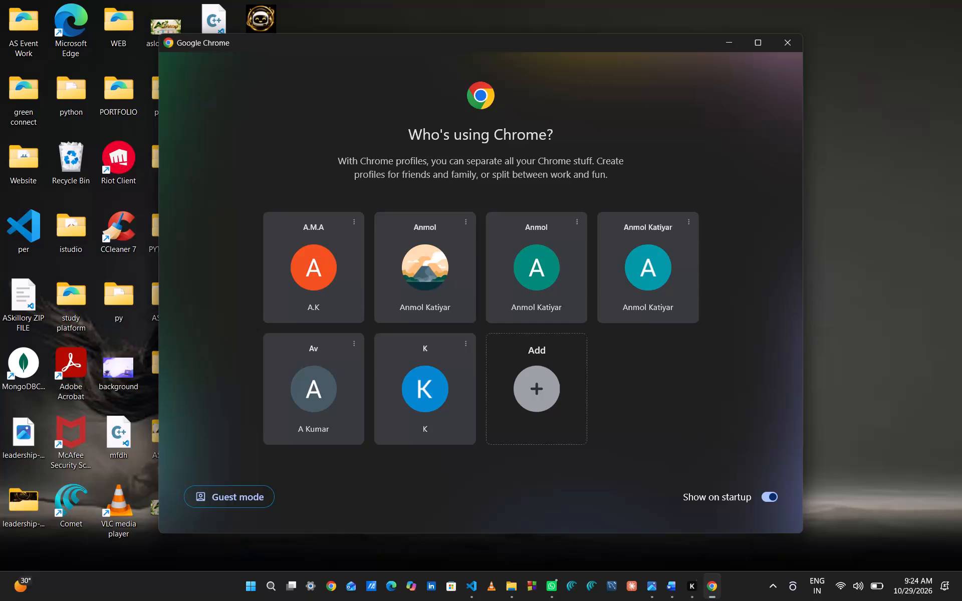
Open Chrome with the A.M.A profile.
click(317, 271)
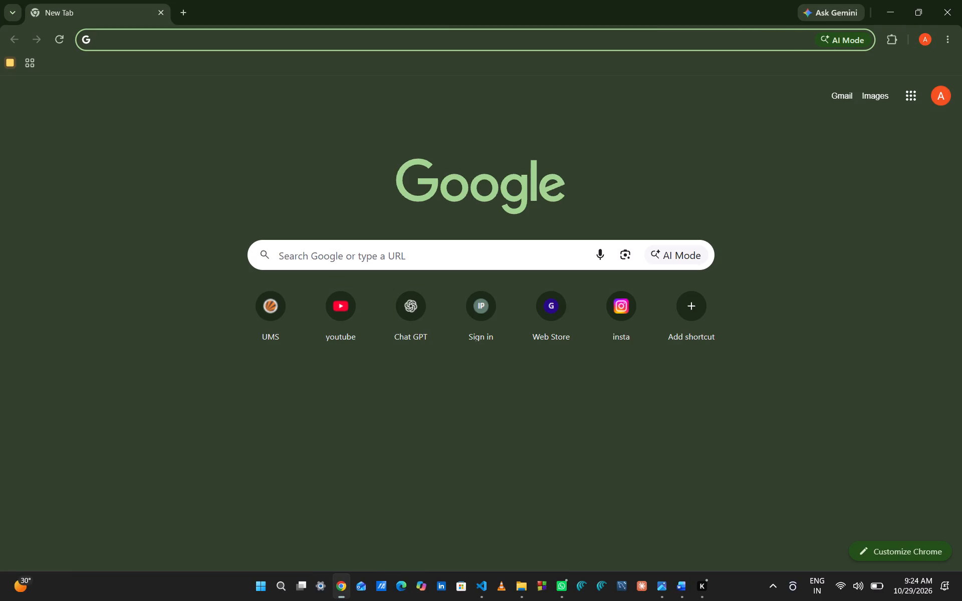
Search for Word, launch it and maximize its window.
text(word)
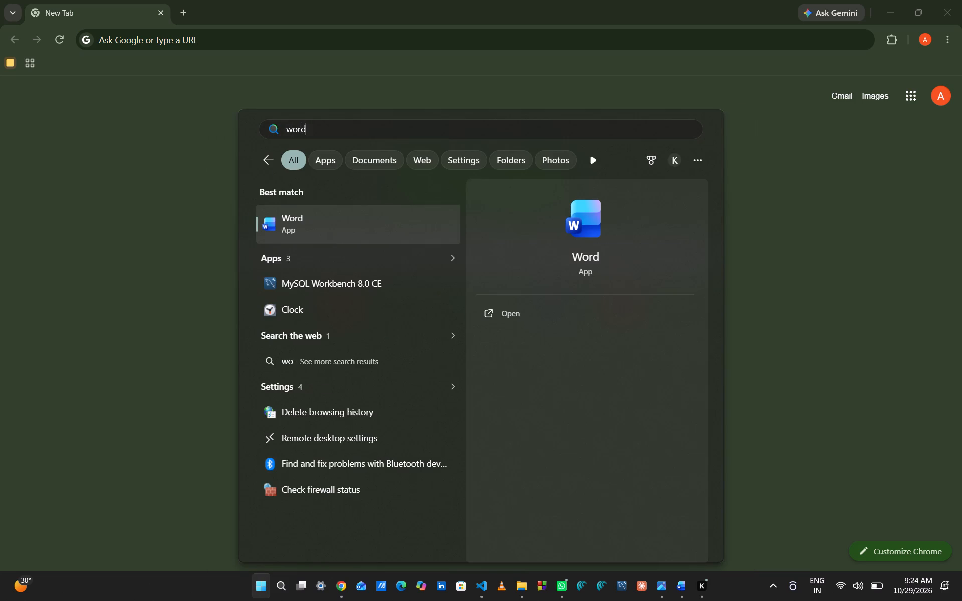
click(377, 222)
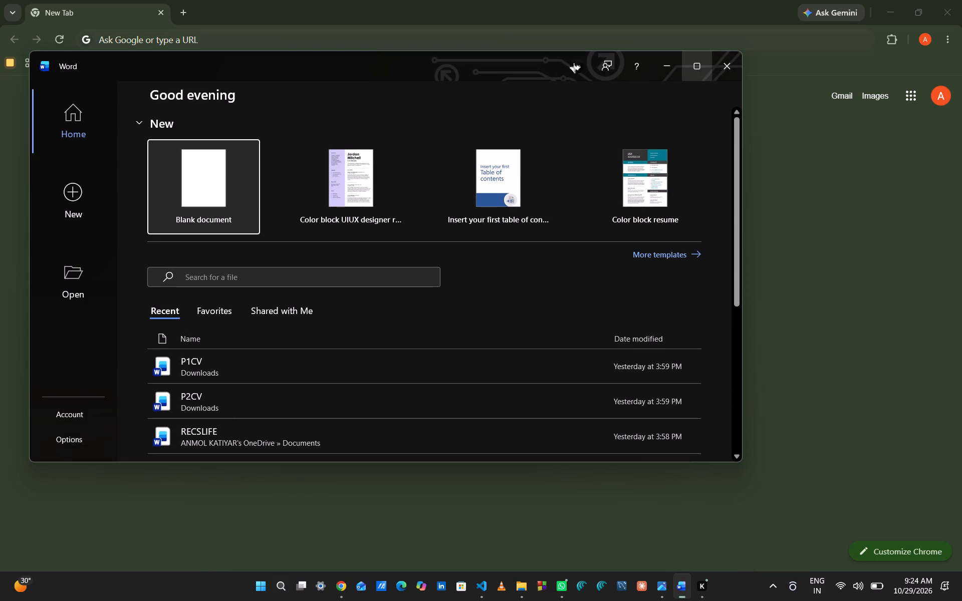
click(694, 72)
Find the WEB CA document from Downloads among the recent documents and open it.
scroll(659, 300, down, 2)
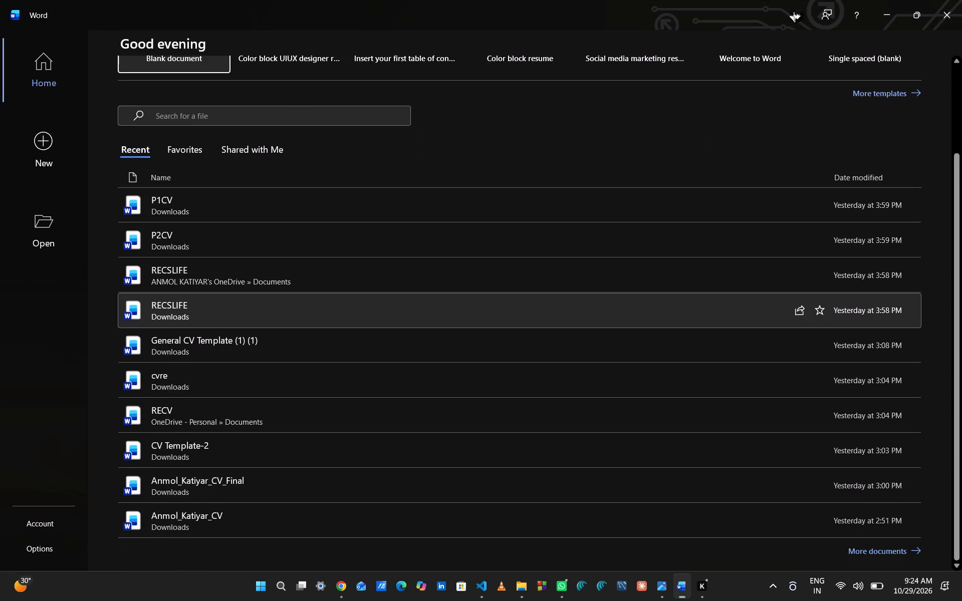
scroll(659, 300, down, 2)
scroll(649, 338, up, 7)
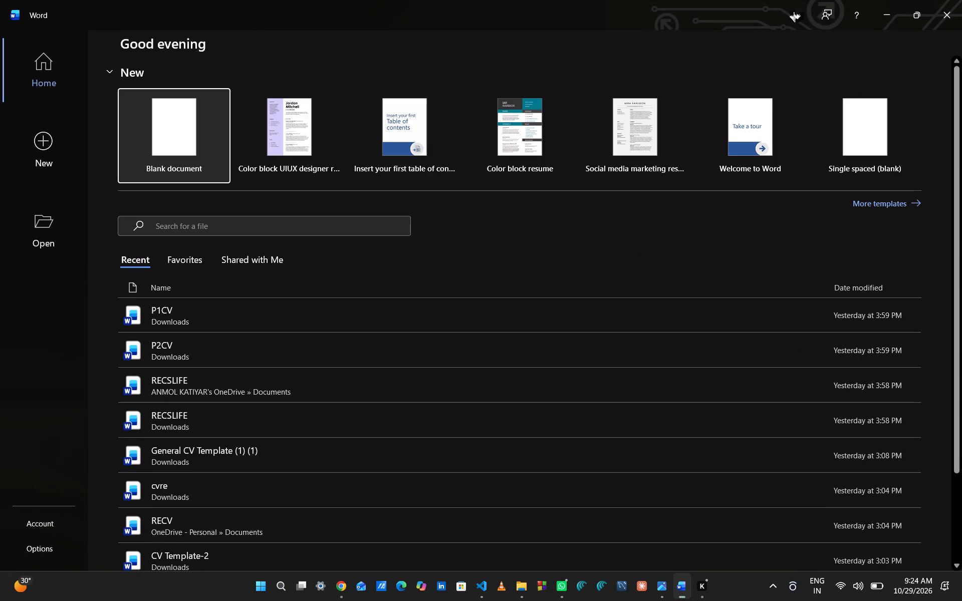
scroll(853, 467, down, 5)
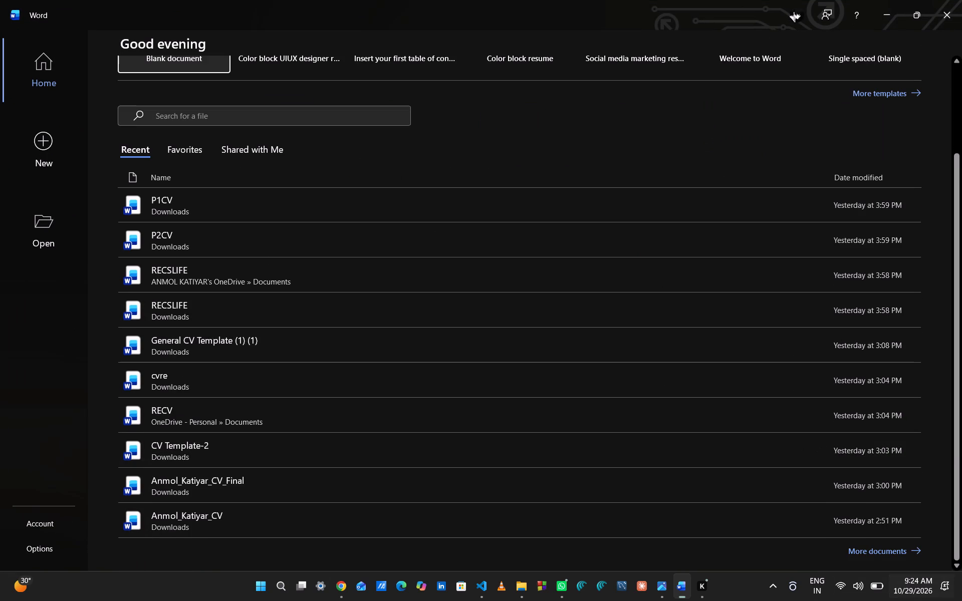
click(884, 554)
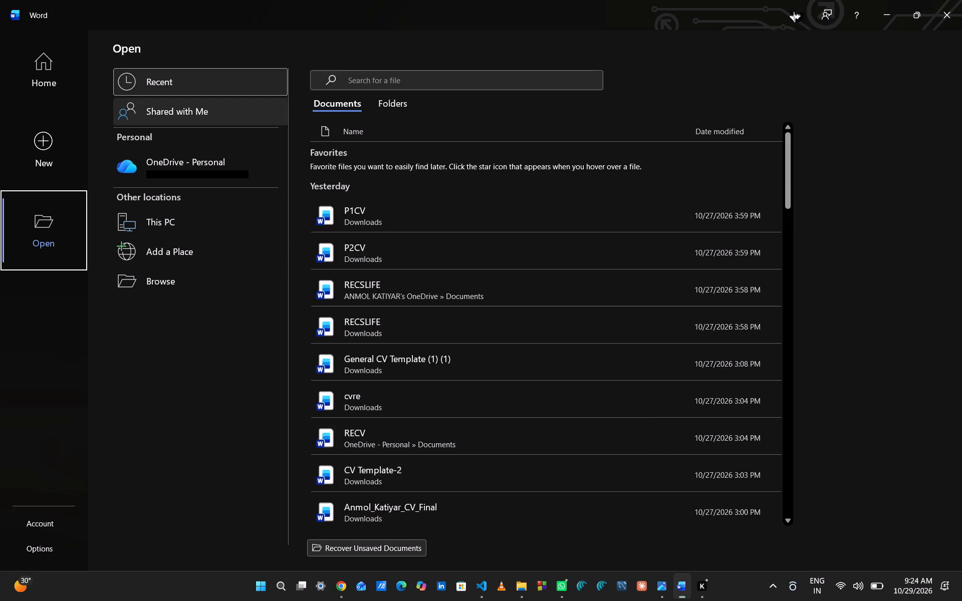
click(47, 71)
scroll(308, 418, down, 3)
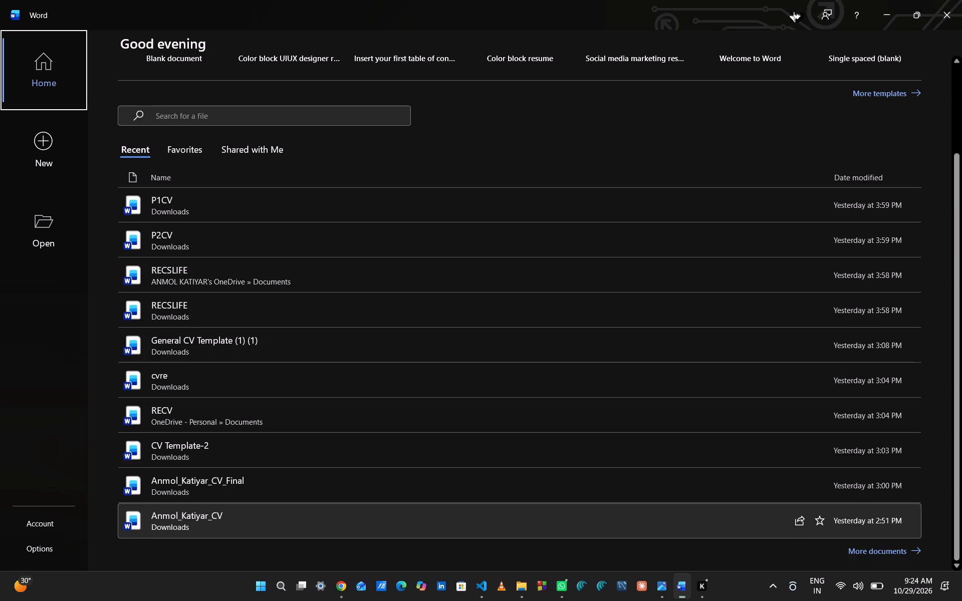
click(861, 551)
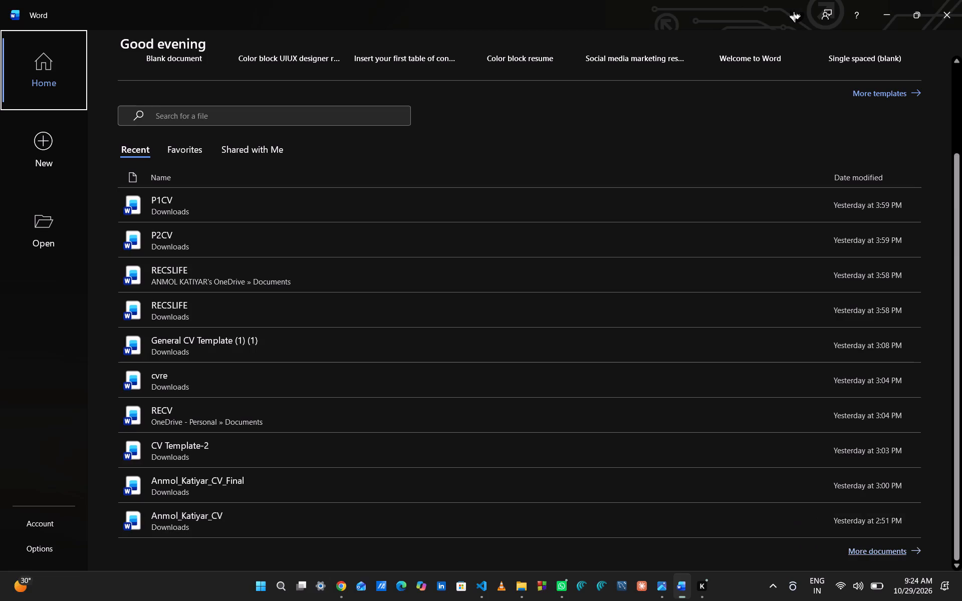
click(861, 551)
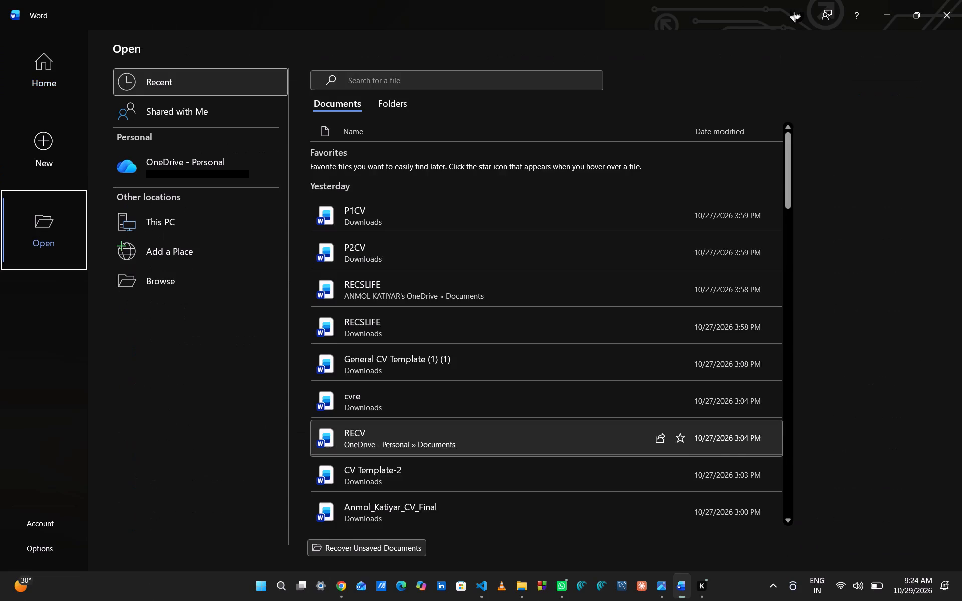
scroll(574, 383, down, 4)
scroll(574, 383, up, 1)
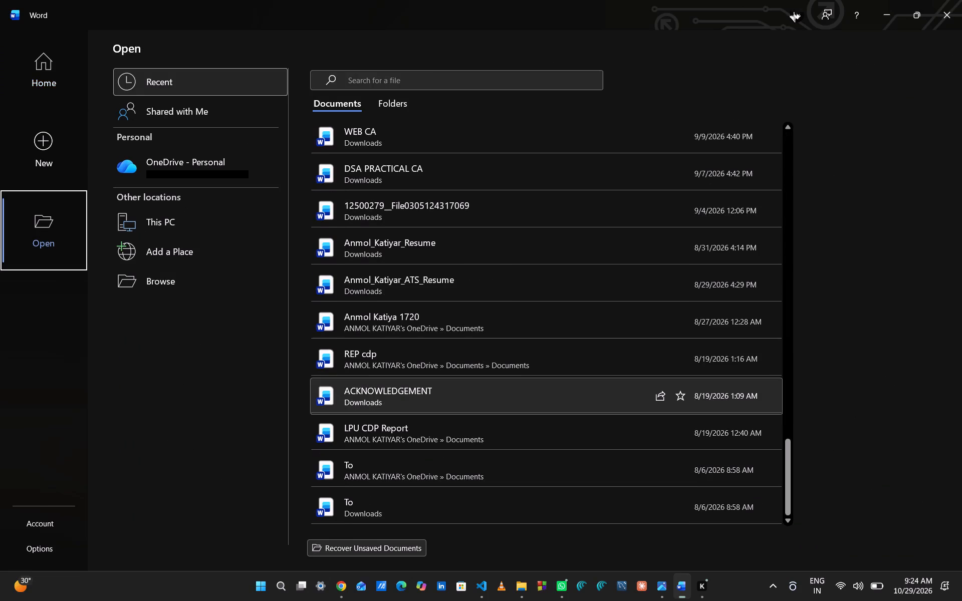
scroll(574, 383, down, 5)
scroll(574, 383, up, 6)
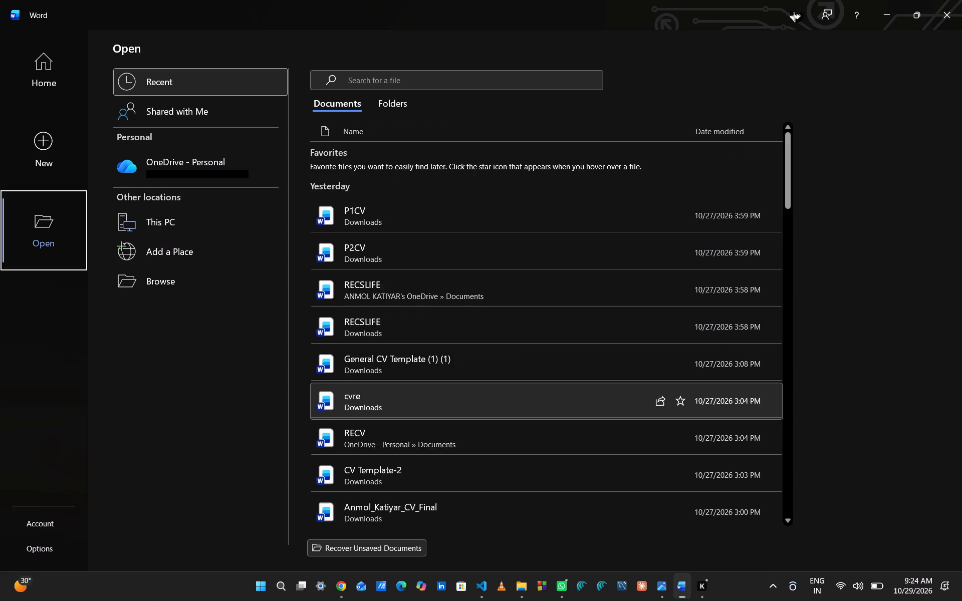
scroll(574, 383, up, 2)
scroll(574, 383, down, 4)
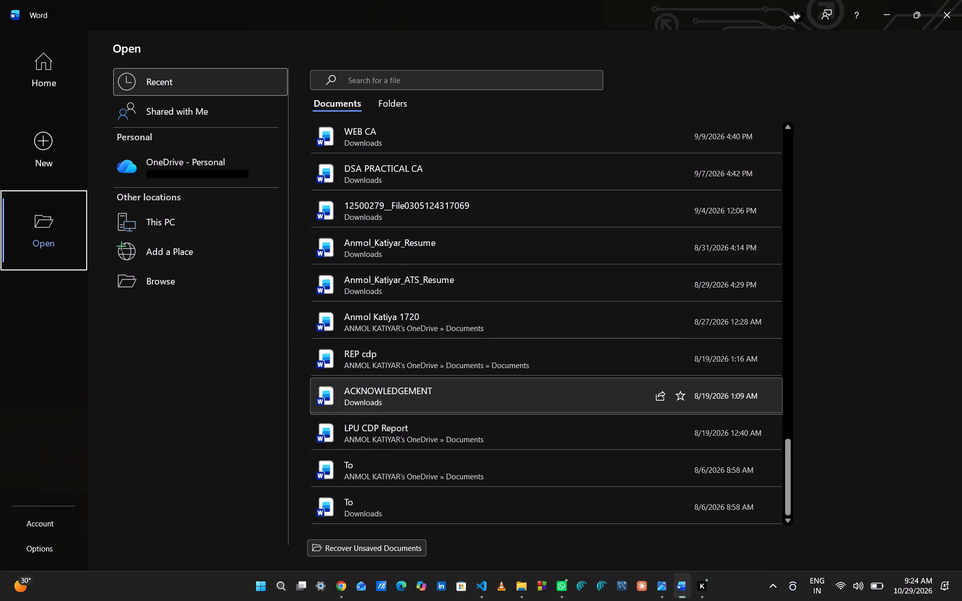
scroll(574, 383, down, 1)
scroll(574, 383, up, 1)
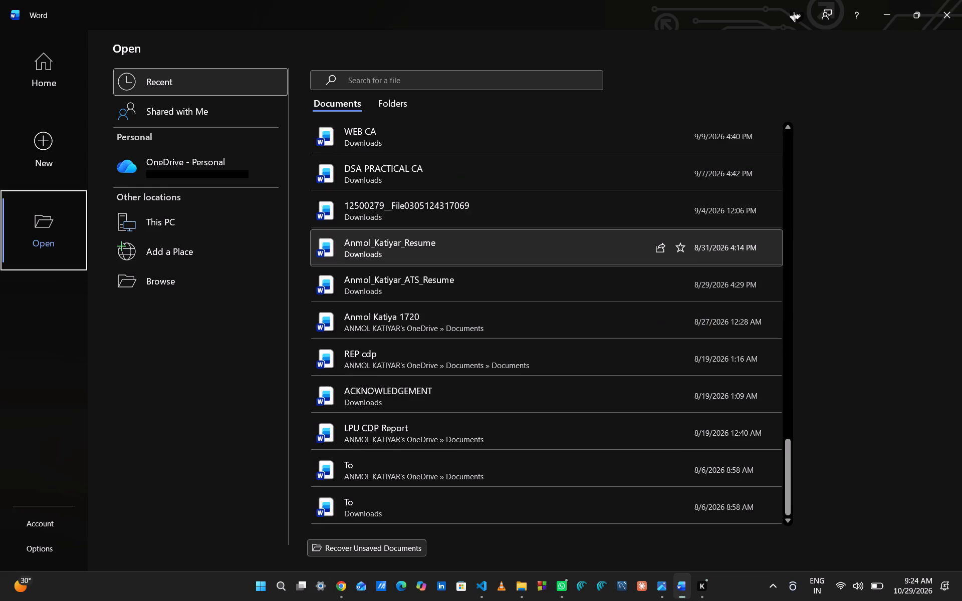
double_click(438, 134)
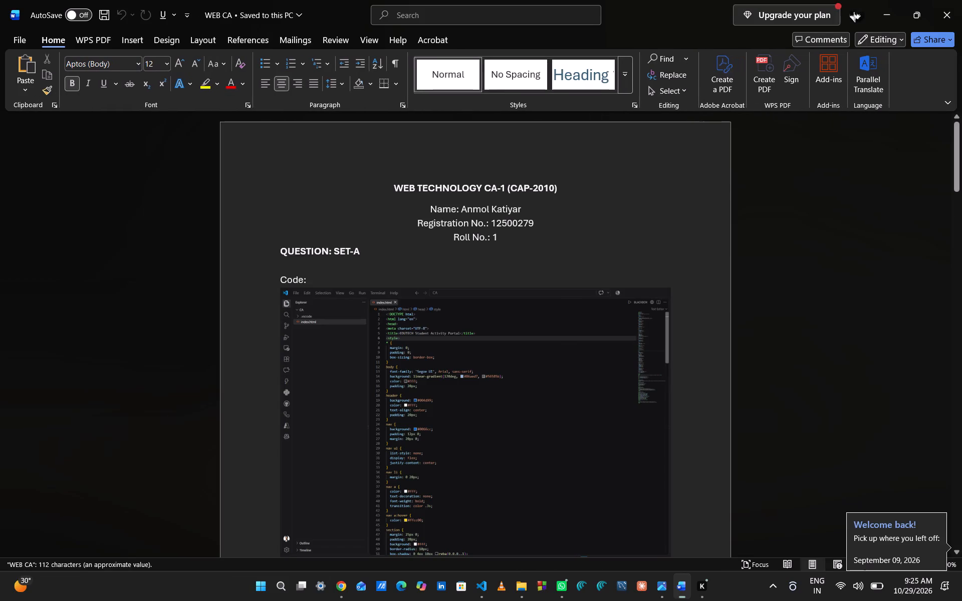
Change CA-1 to CA-2 in the WEB TECHNOLOGY title on the first page.
scroll(459, 194, down, 4)
scroll(459, 194, up, 1)
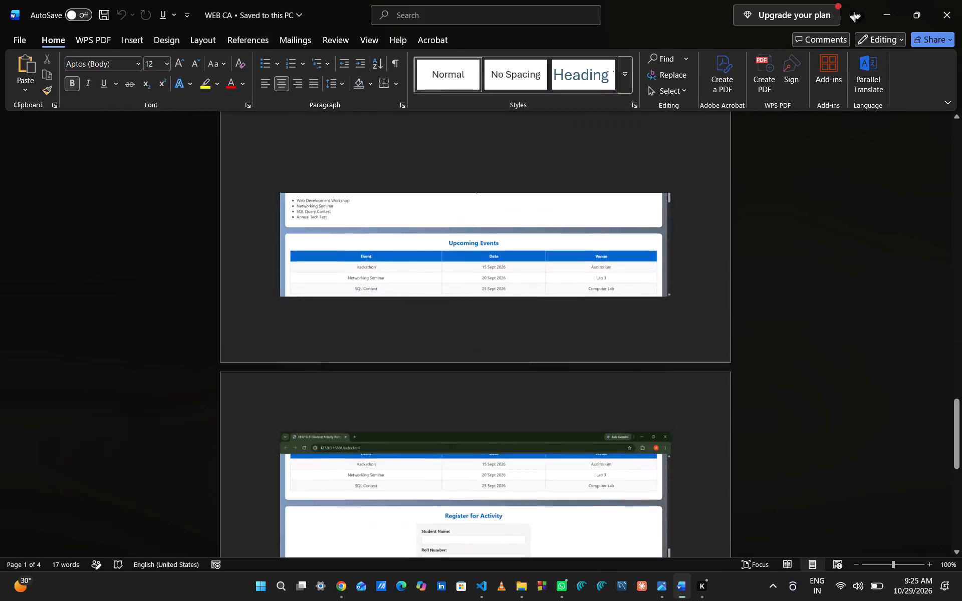
scroll(459, 194, up, 1)
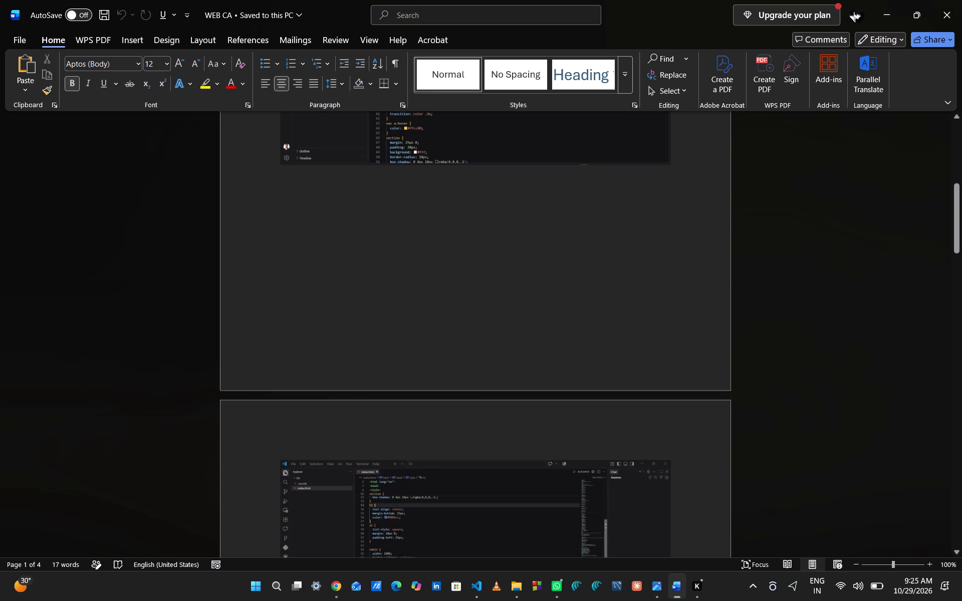
scroll(459, 194, up, 1)
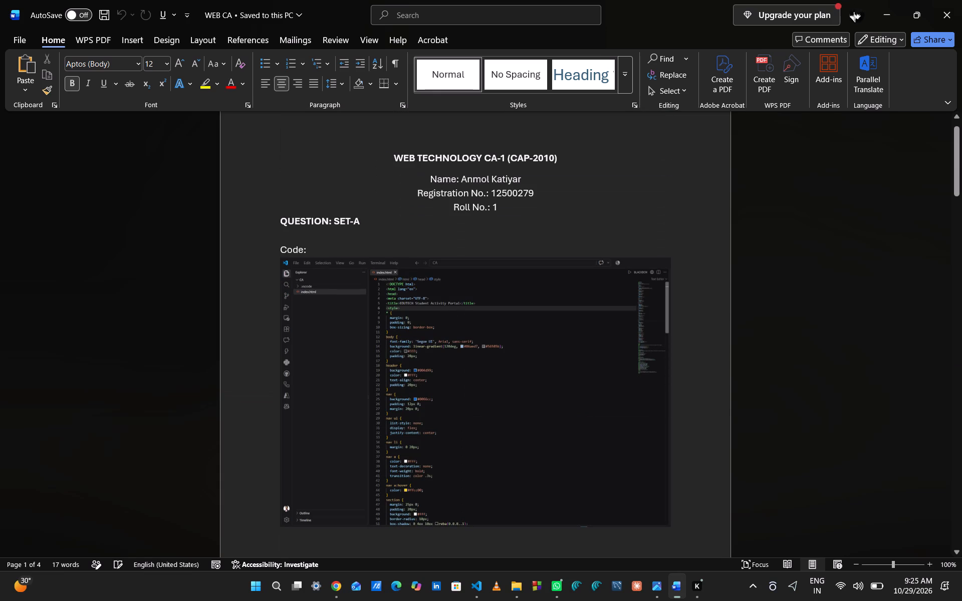
click(505, 156)
key(BackSpace)
key(2)
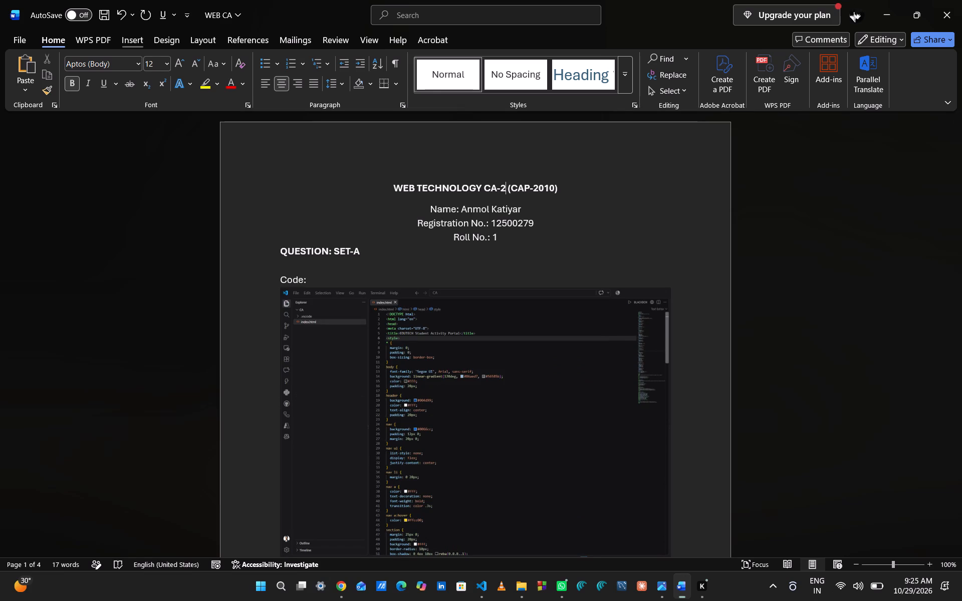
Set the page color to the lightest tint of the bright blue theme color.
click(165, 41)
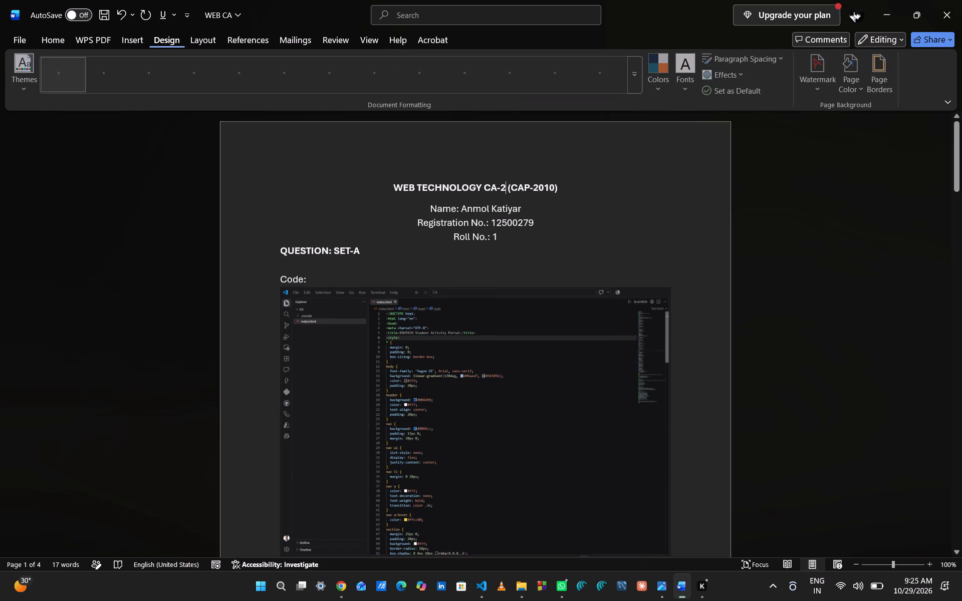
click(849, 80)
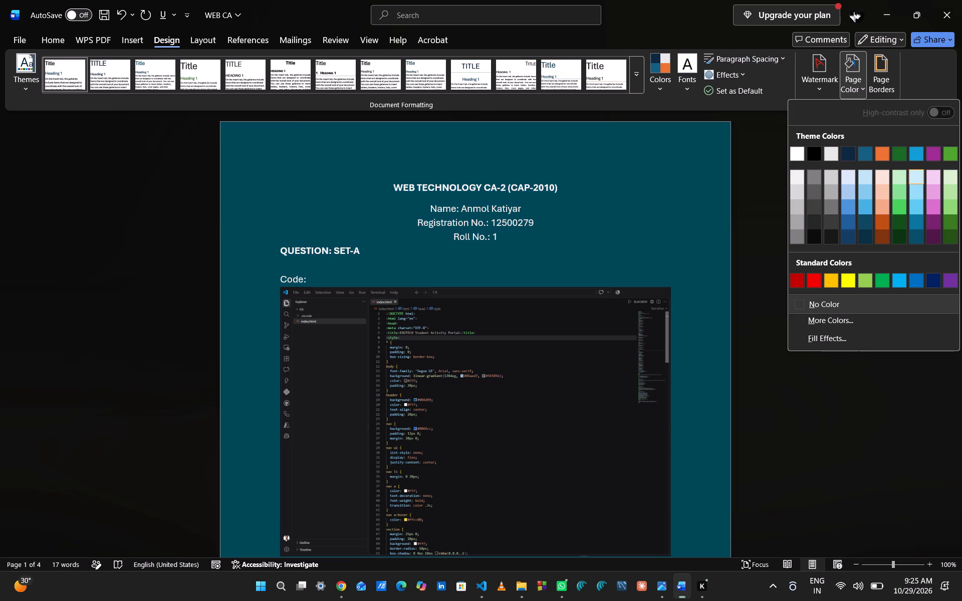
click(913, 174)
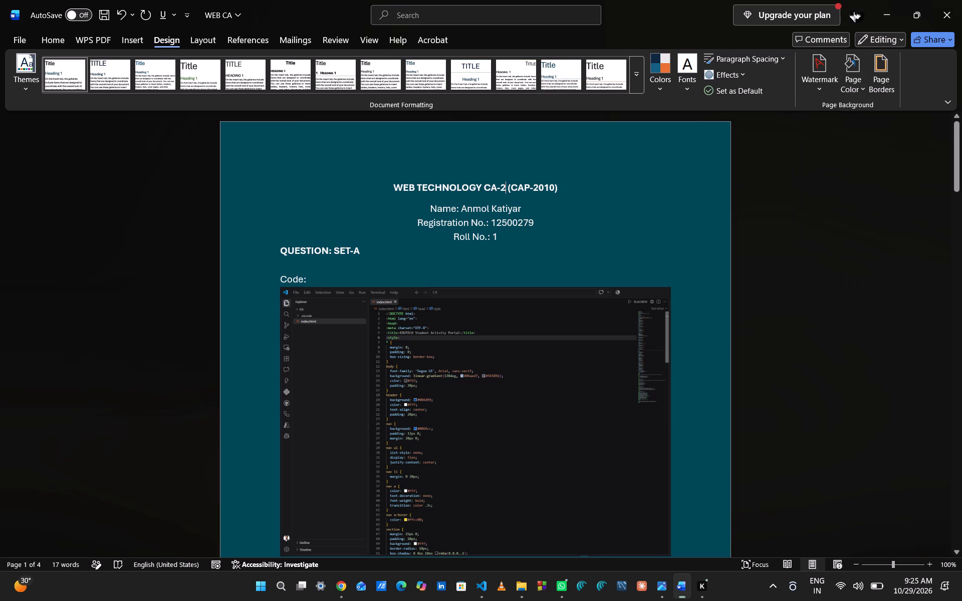
Add a 3-D page border in black, 6 pt wide, to the whole document.
click(882, 88)
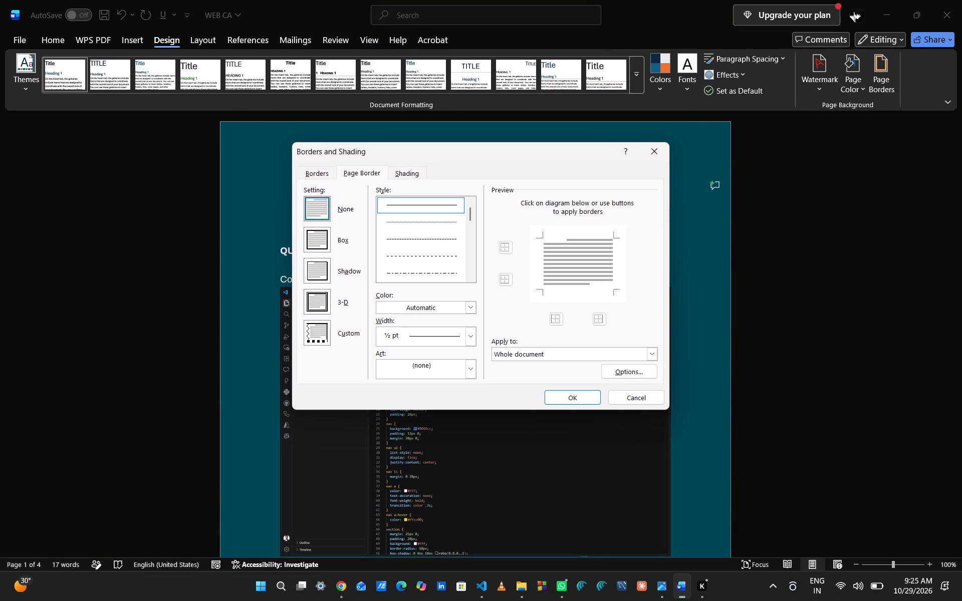
click(322, 305)
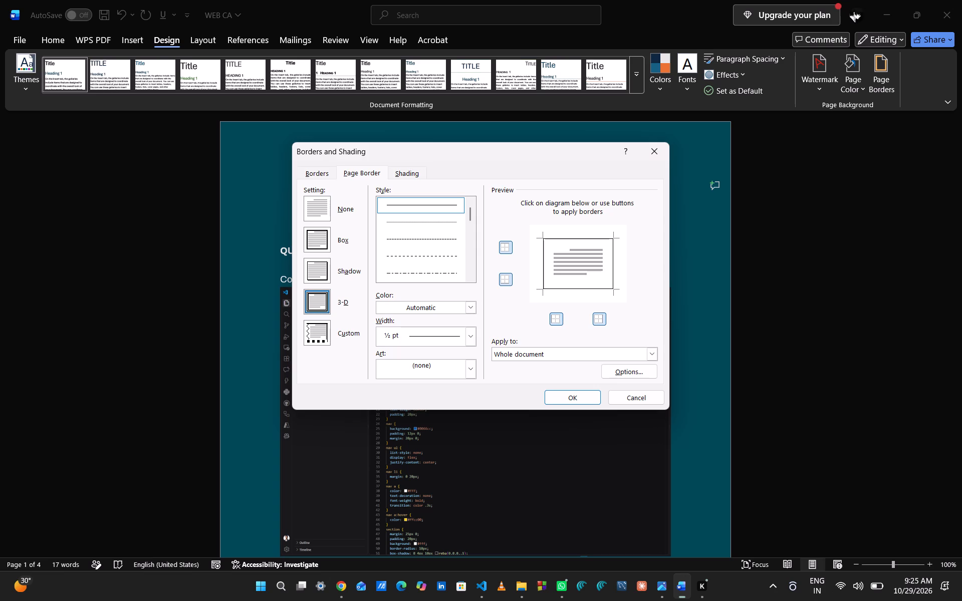
click(471, 305)
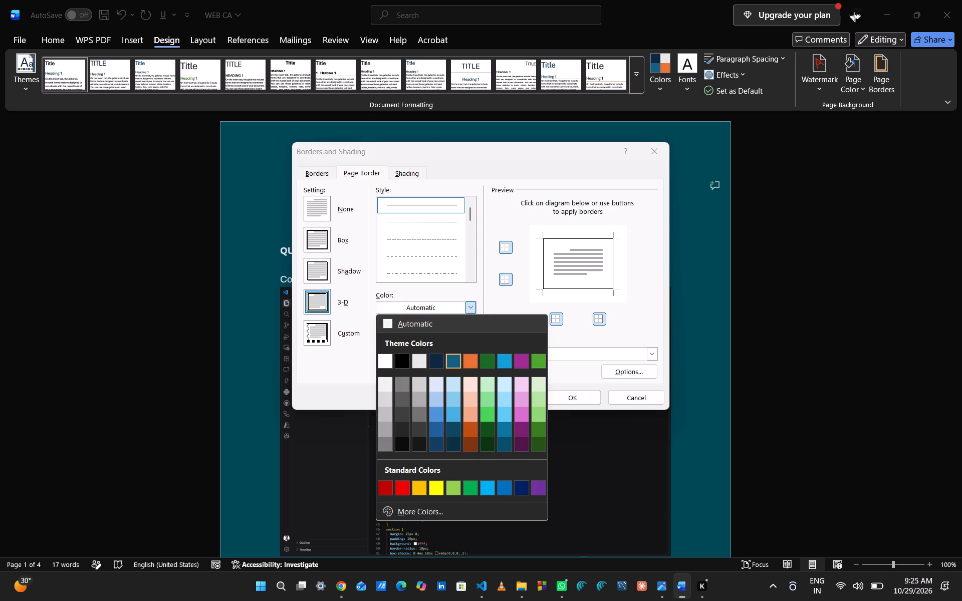
click(454, 364)
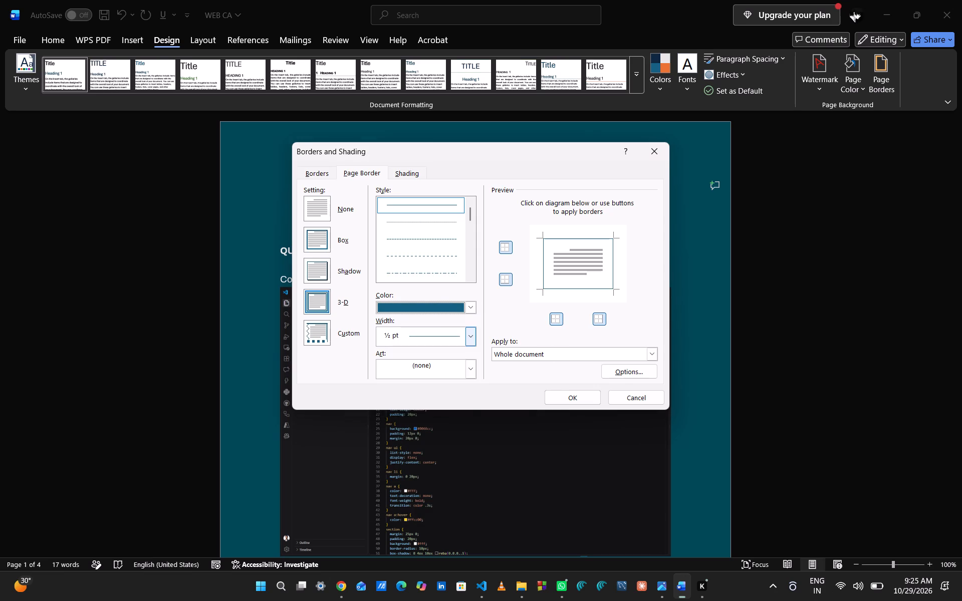
click(472, 336)
click(443, 483)
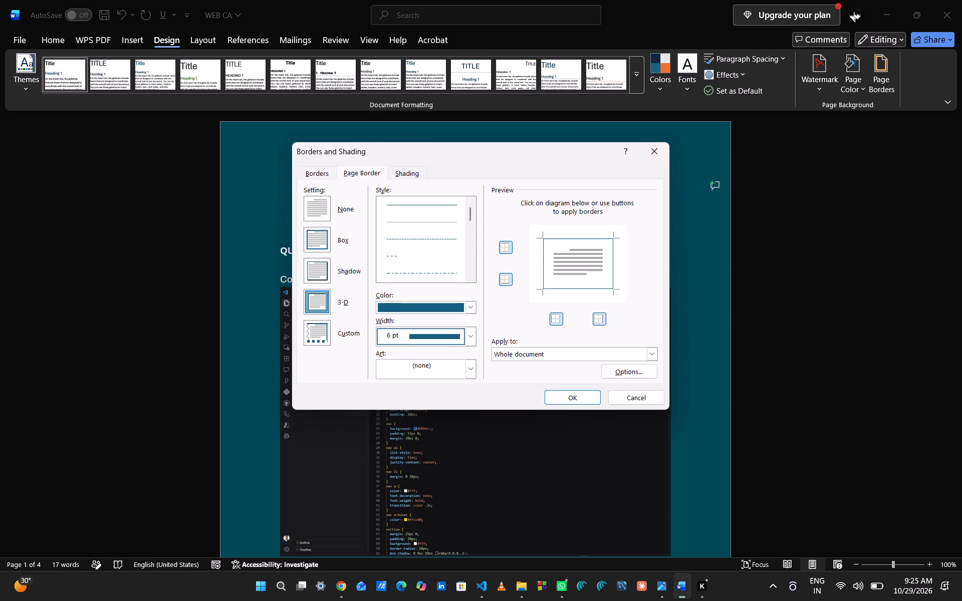
click(468, 307)
click(404, 356)
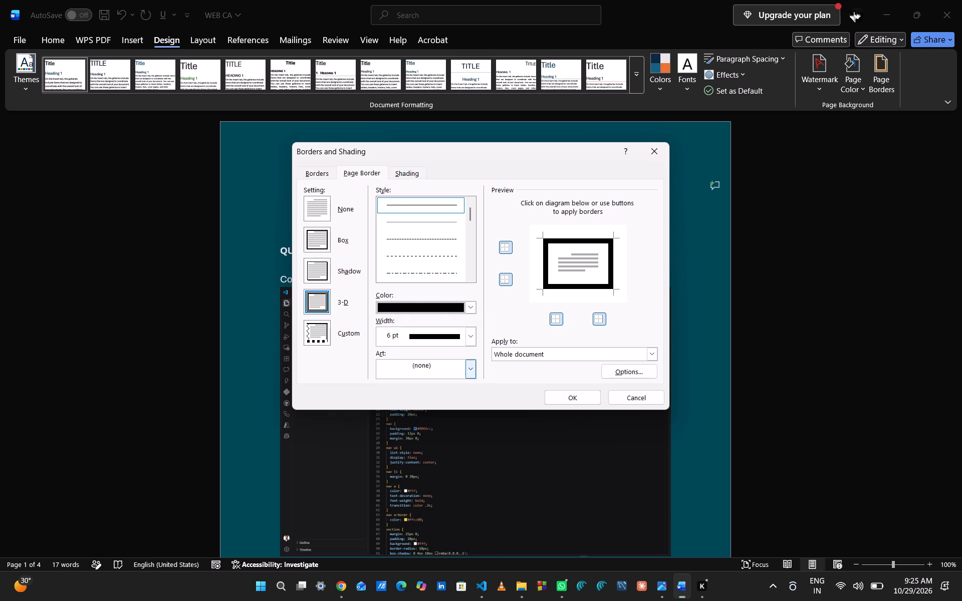
click(567, 399)
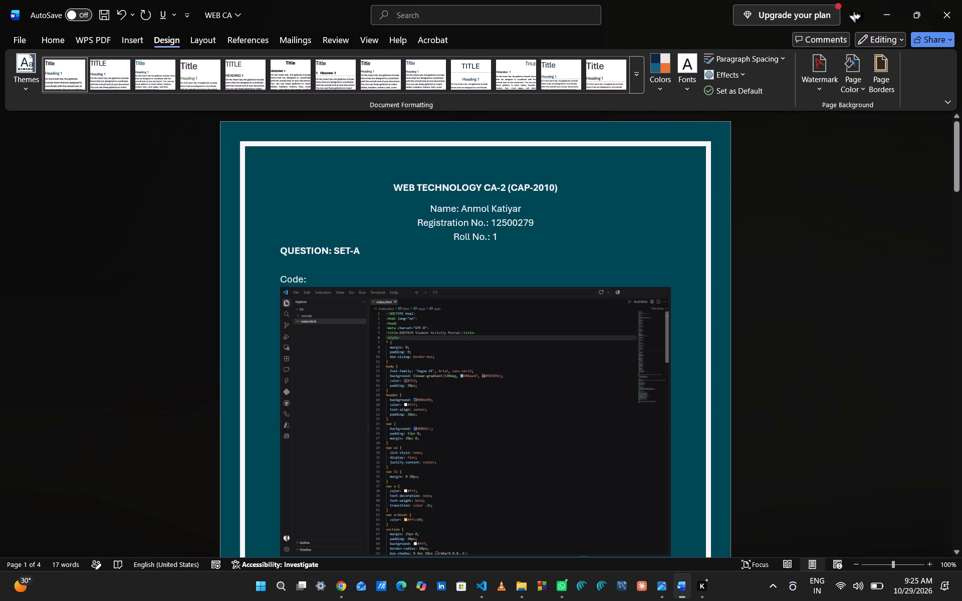
click(892, 84)
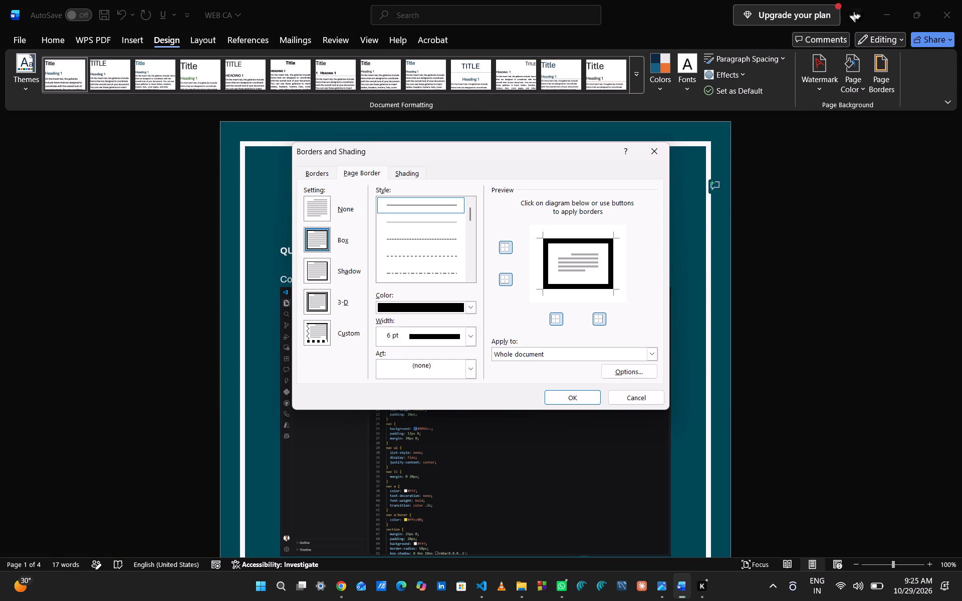
click(658, 151)
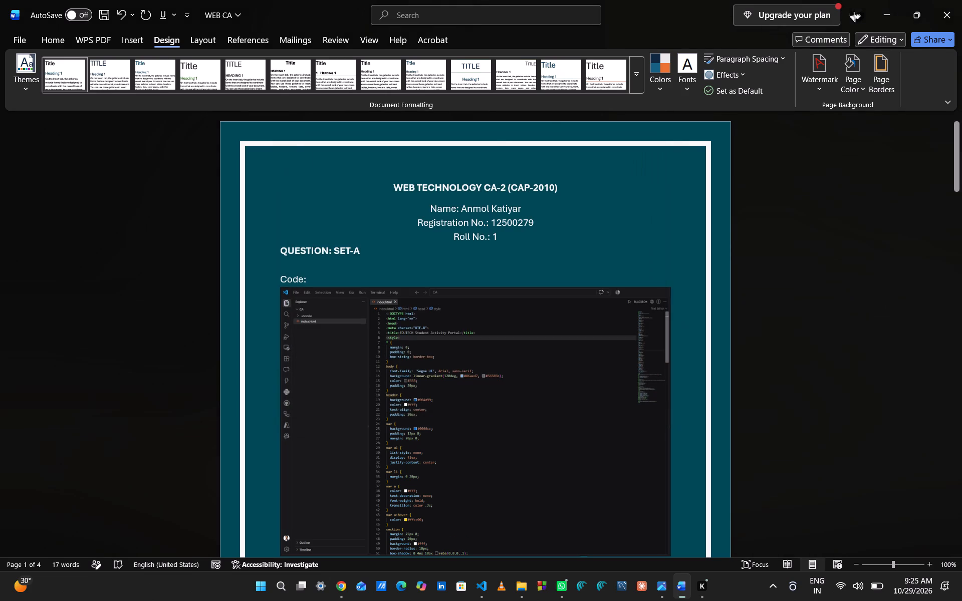
Set the page color to the lightest tint of the orange theme color.
click(843, 85)
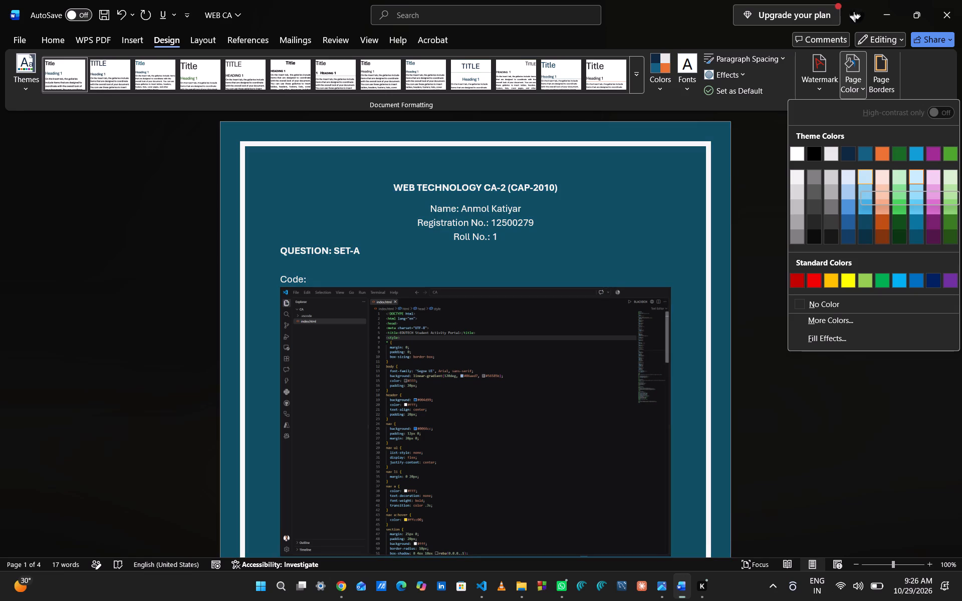
click(887, 178)
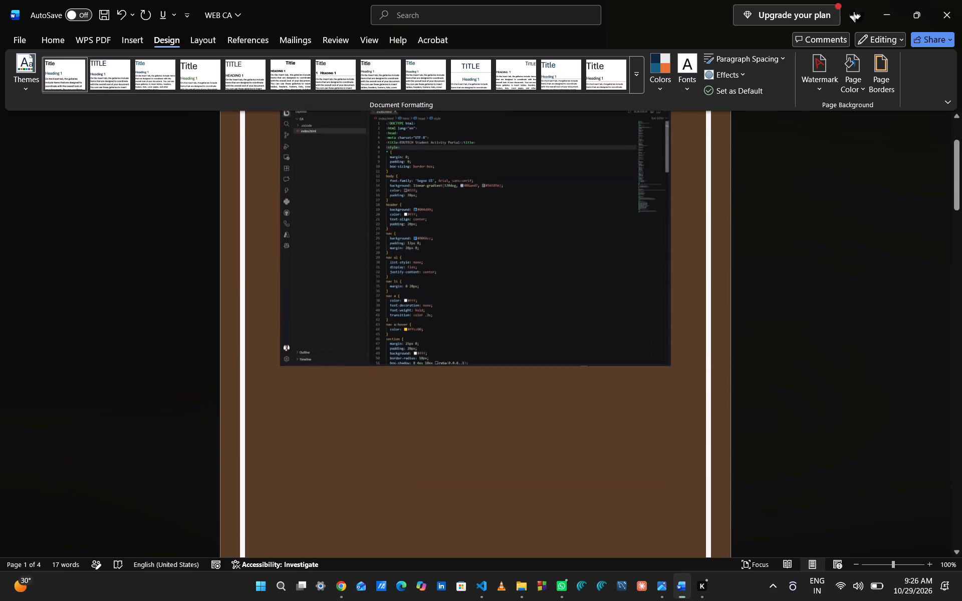
Delete the old code screenshot below the Code: heading on the first page.
click(583, 356)
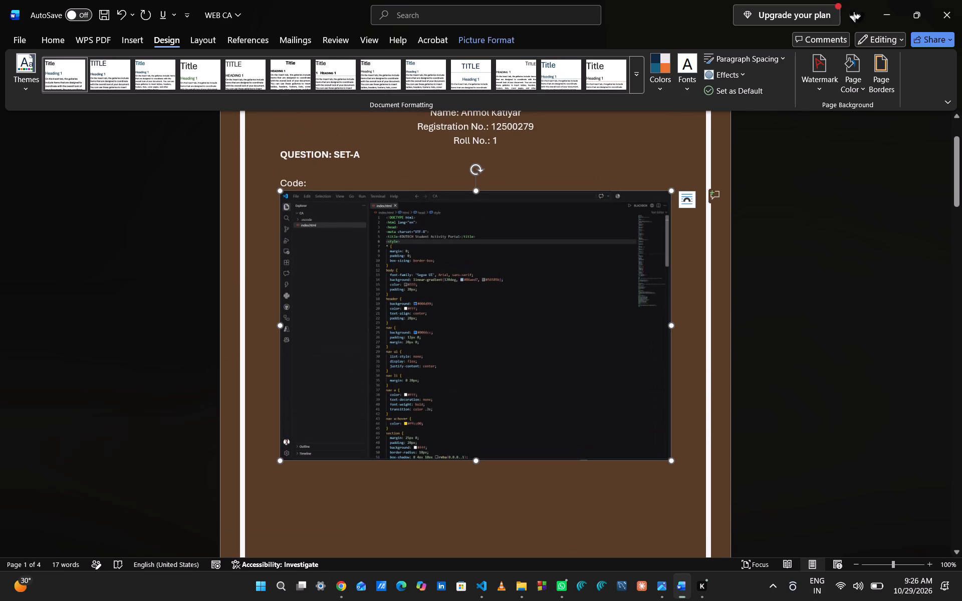
key(Delete)
Switch to VS Code, open index.html, dismiss the Live Share Audio notification and capture a screenshot of the file explorer and code.
scroll(583, 356, up, 1)
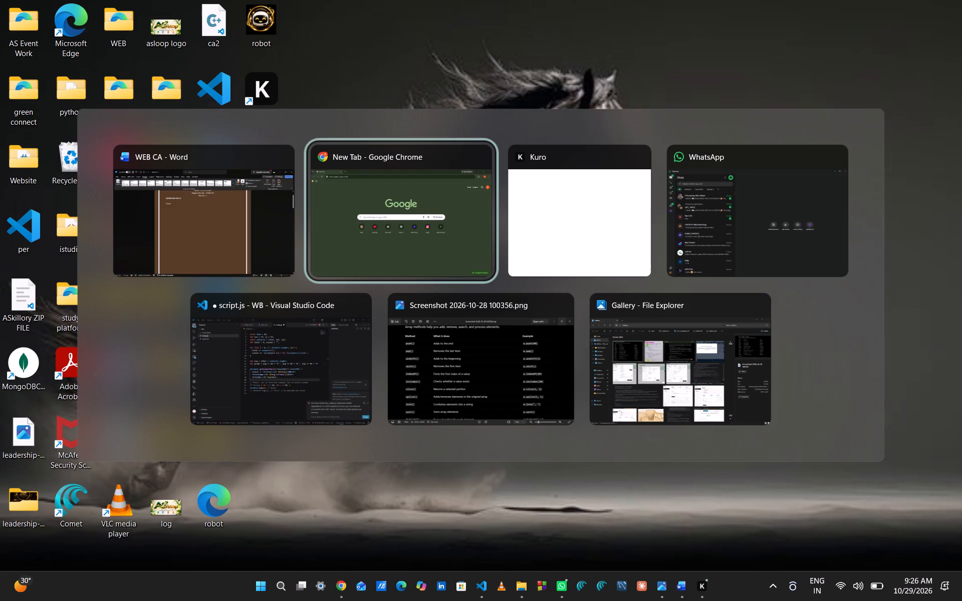
scroll(583, 356, up, 1)
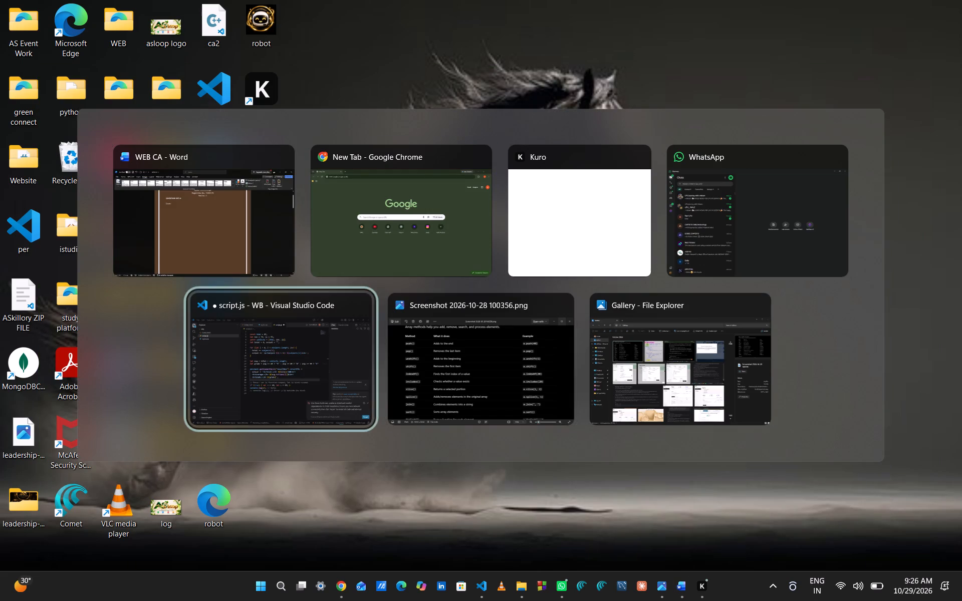
scroll(583, 356, up, 1)
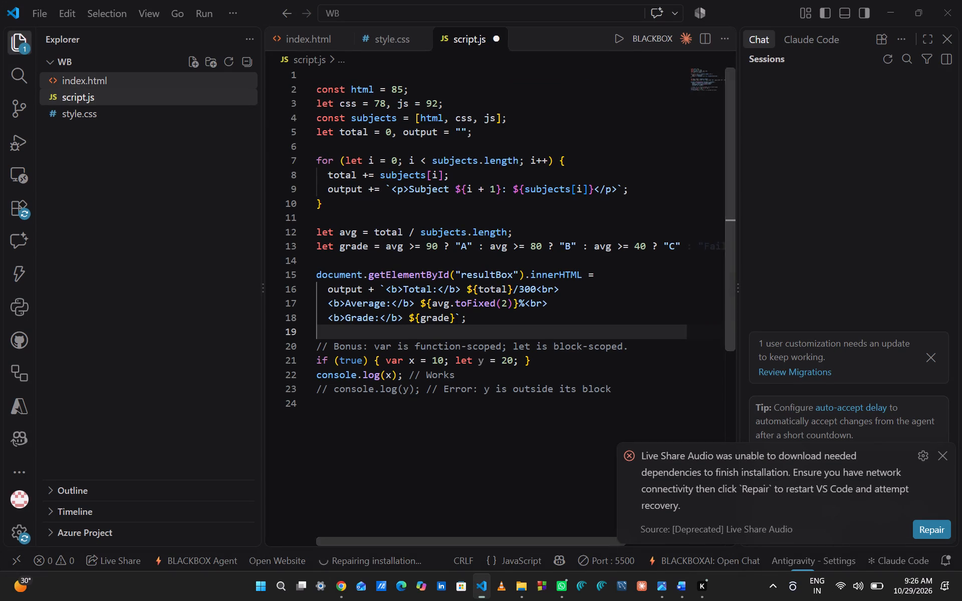
click(197, 74)
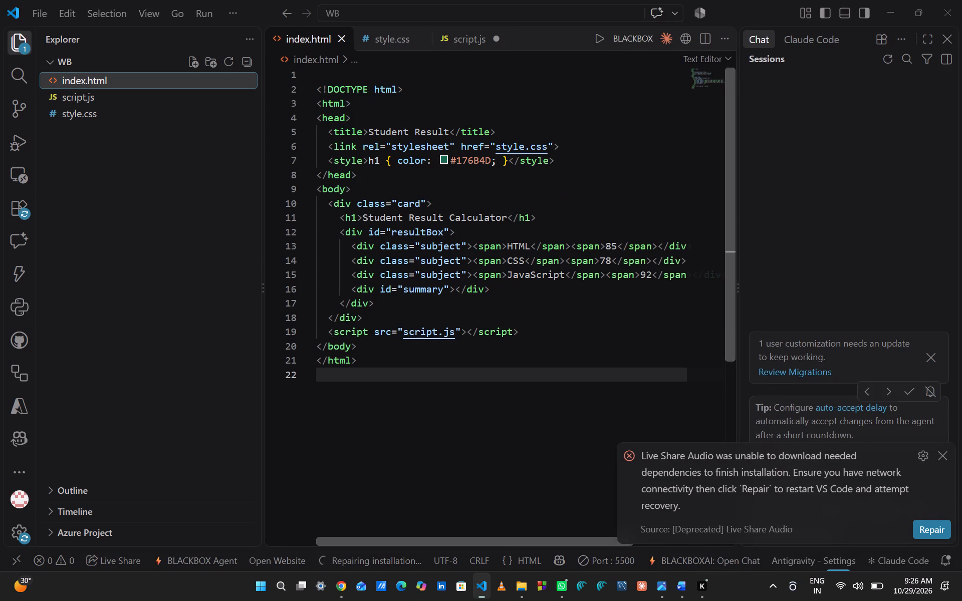
click(946, 456)
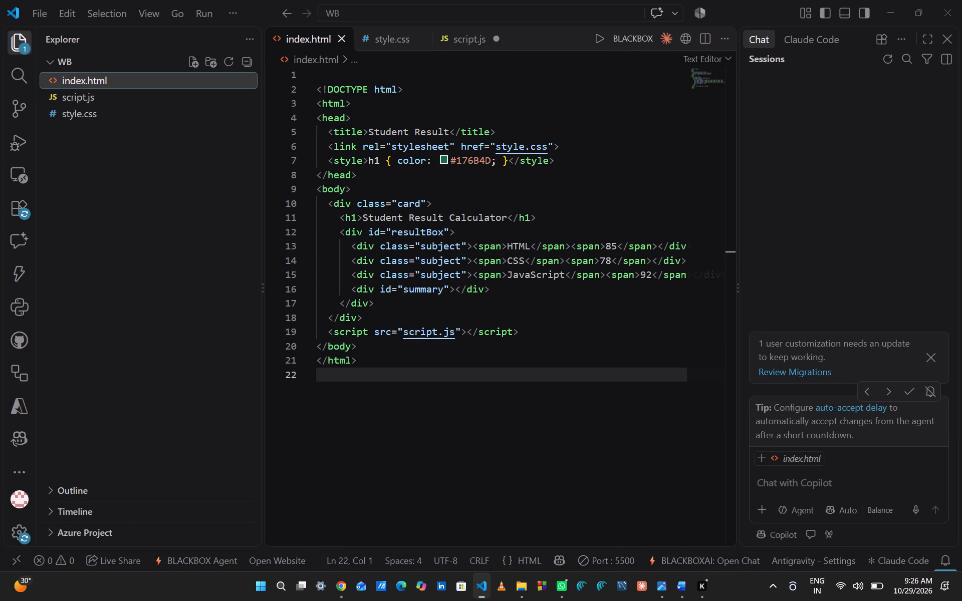
key(Print)
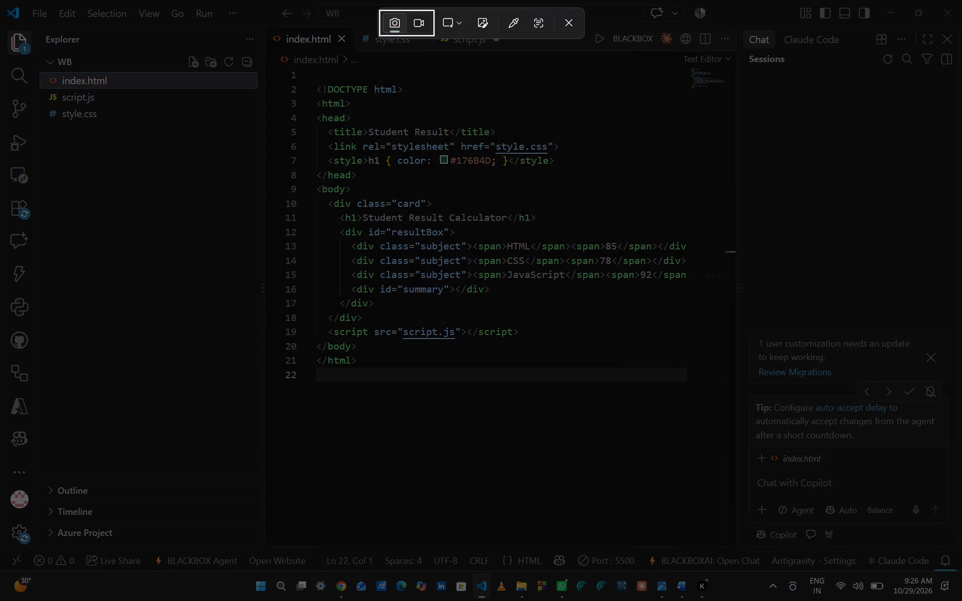
drag(0, 1, 723, 483)
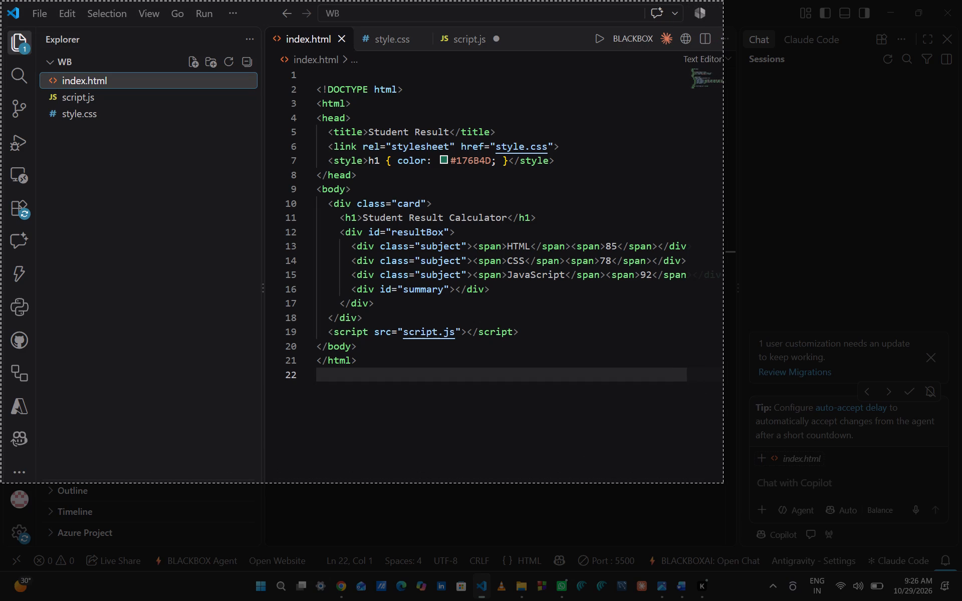
drag(723, 483, 734, 490)
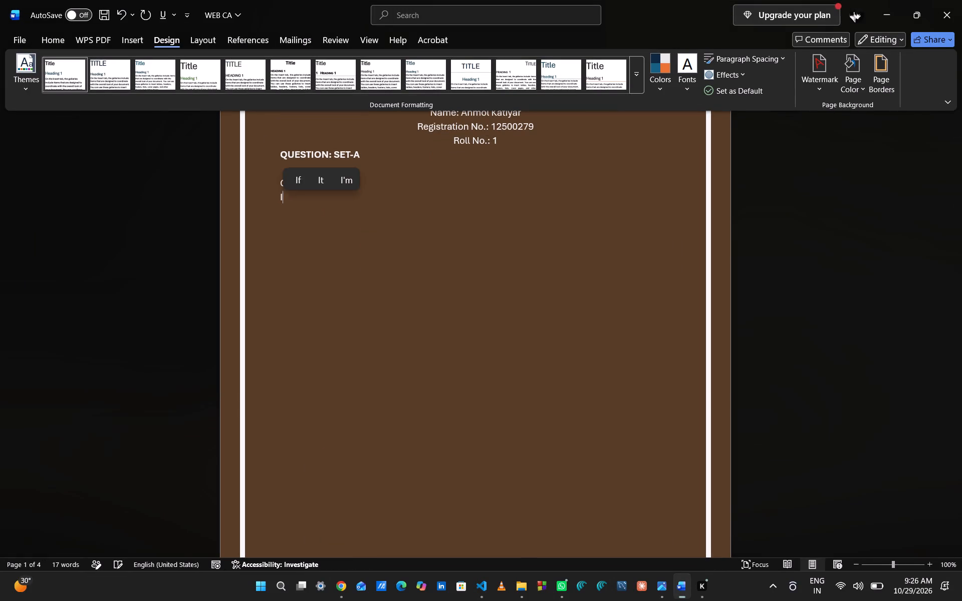
Back in Word, add the label Index.html under Code: and paste the index.html screenshot below it.
text(x.html)
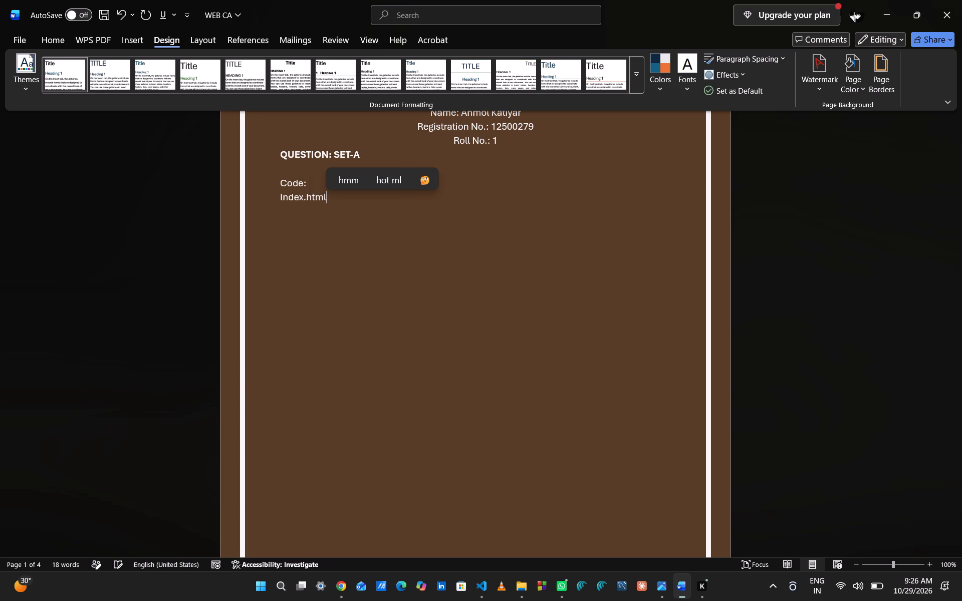
key(Return)
key(ctrl+e)
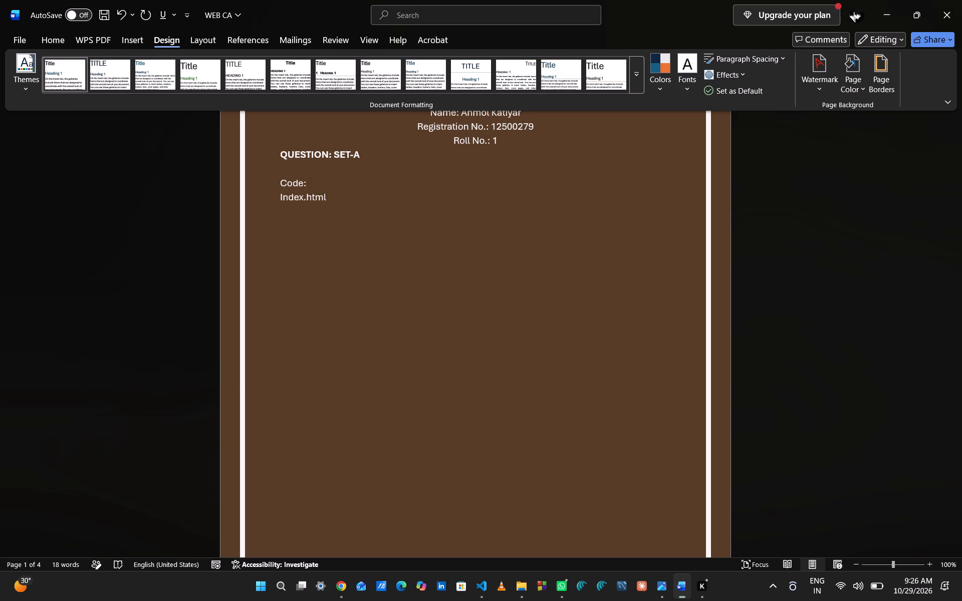
key(ctrl+v)
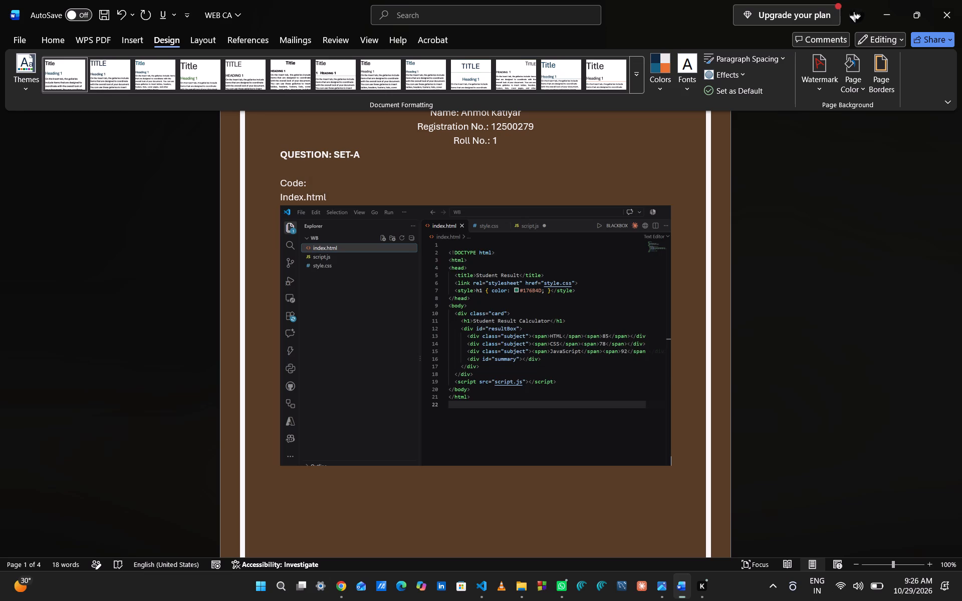
key(Return)
key(BackSpace)
Add the label Style.css on a new line below the index.html screenshot.
key(Return)
key(s)
text(tyy)
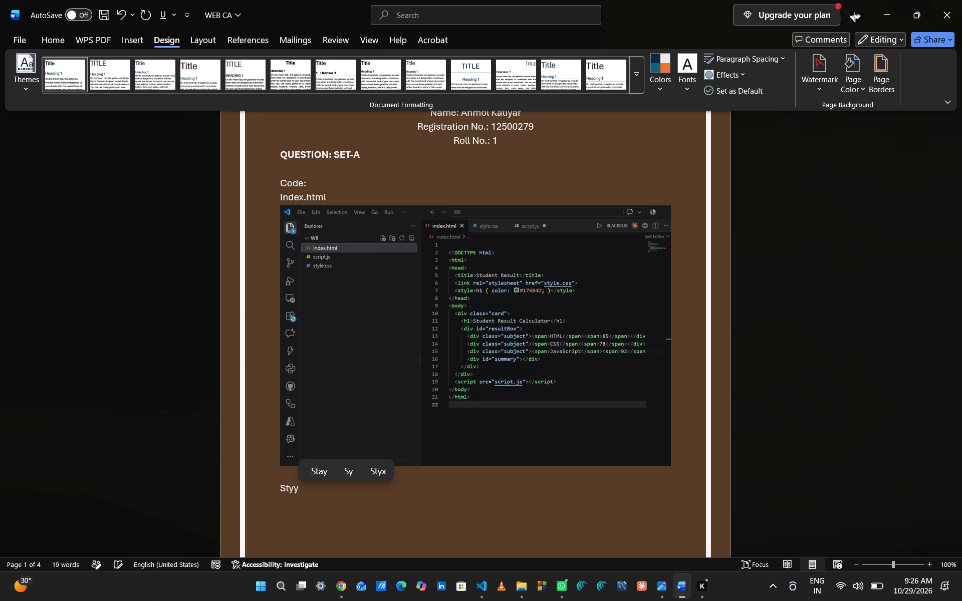
key(BackSpace)
text(le.css)
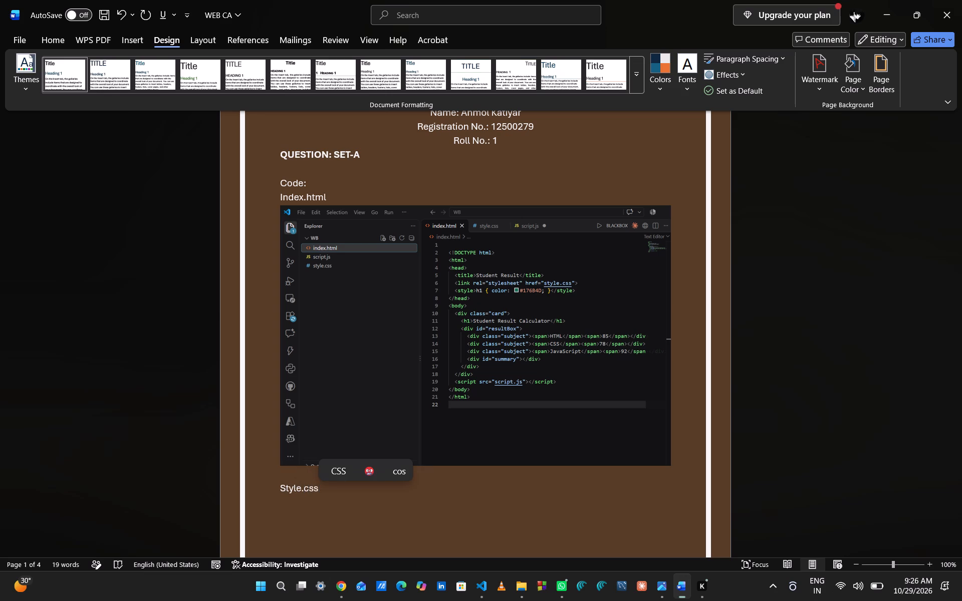
key(Return)
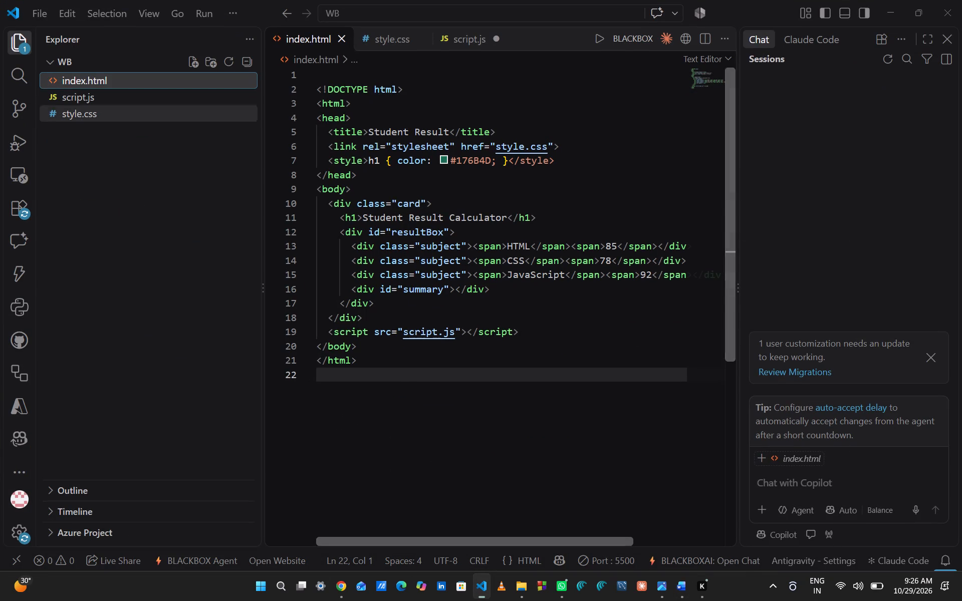
Capture the complete style.css code in VS Code, zoomed out to fit, and paste the screenshot below the Style.css label in Word.
click(118, 112)
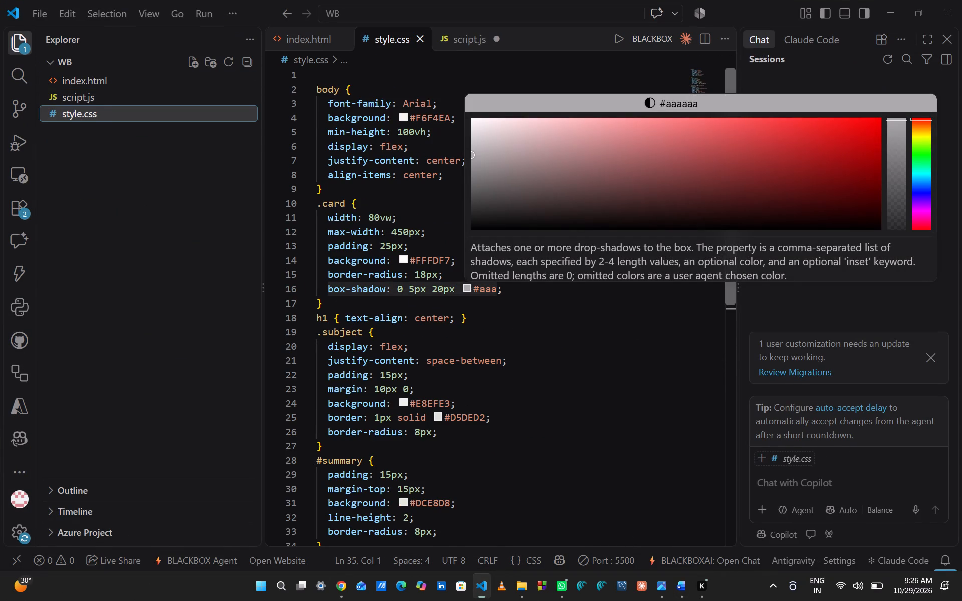
key(ctrl+minus)
click(504, 360)
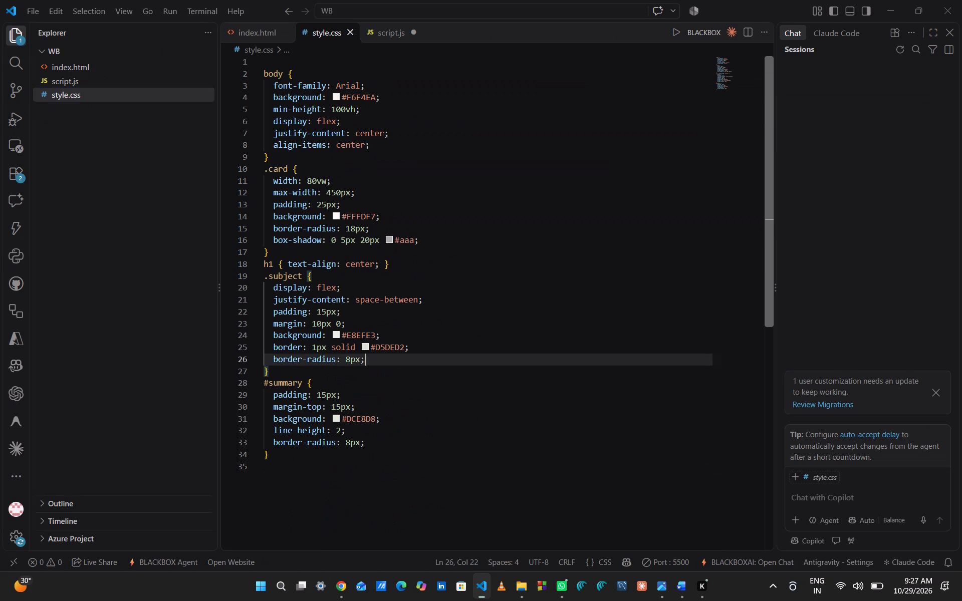
key(Print)
drag(2, 0, 515, 517)
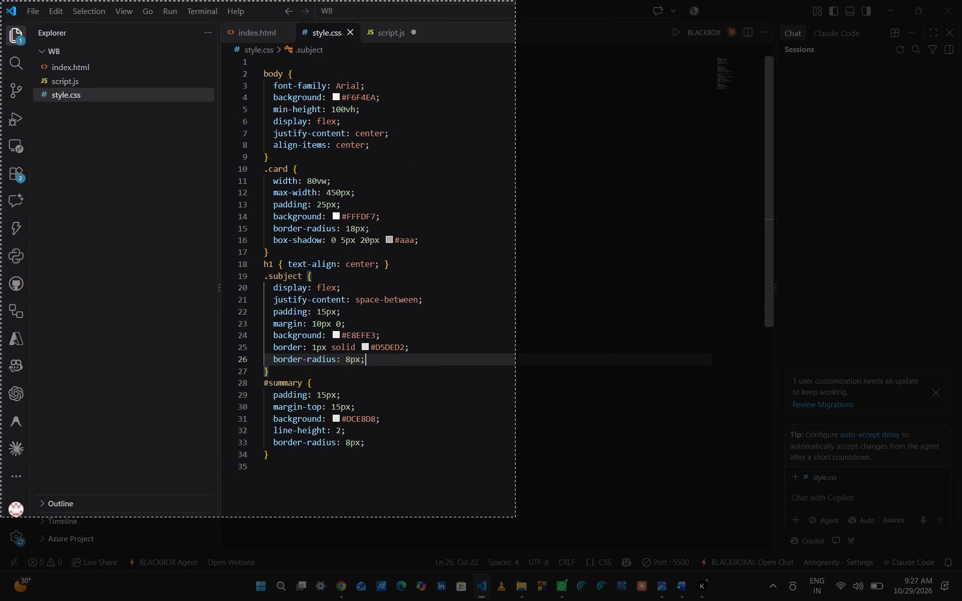
drag(515, 517, 689, 512)
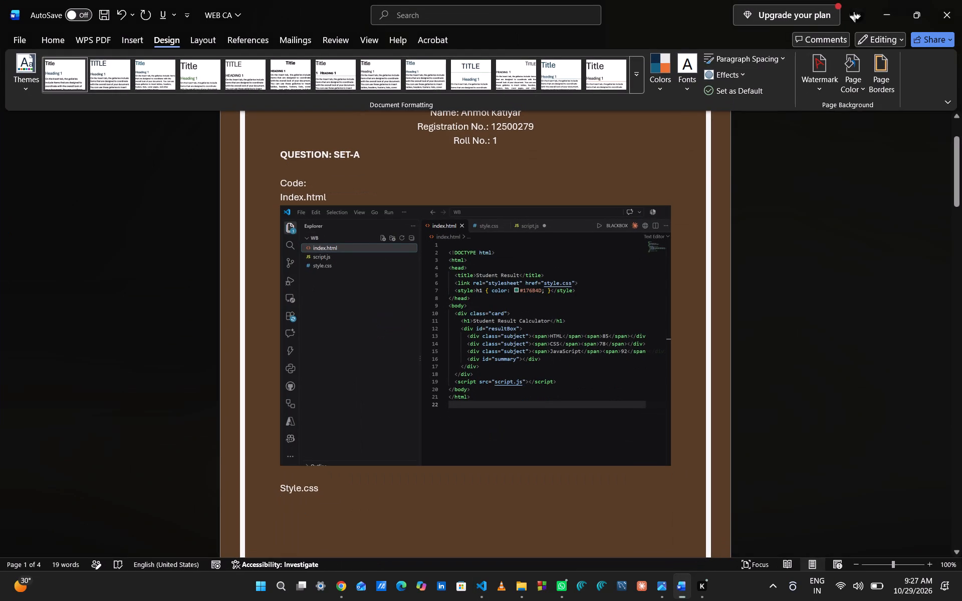
key(ctrl+v)
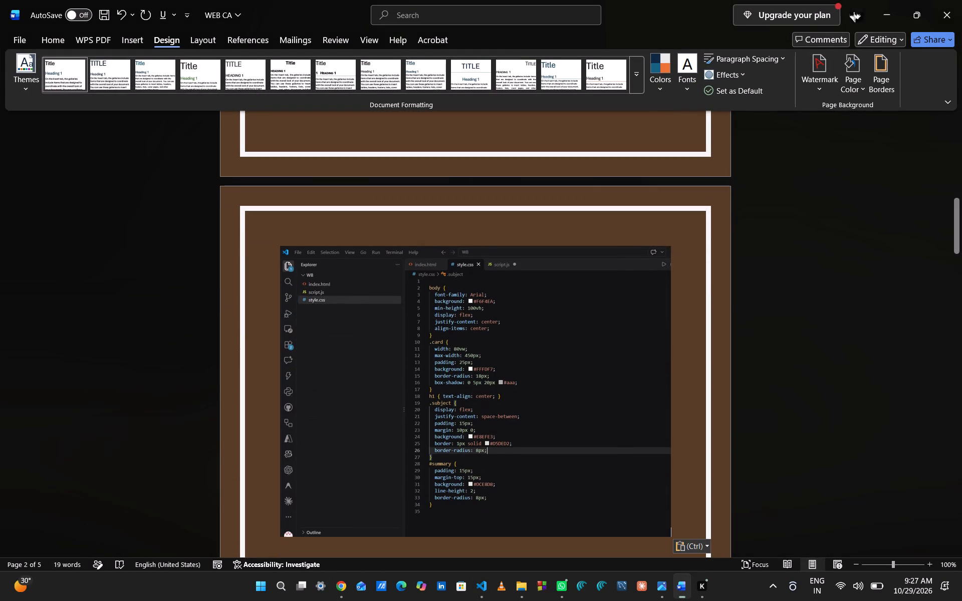
Delete the three remaining old index.html code screenshots between the new style.css screenshot and the OUTPUT: heading.
scroll(363, 490, down, 1)
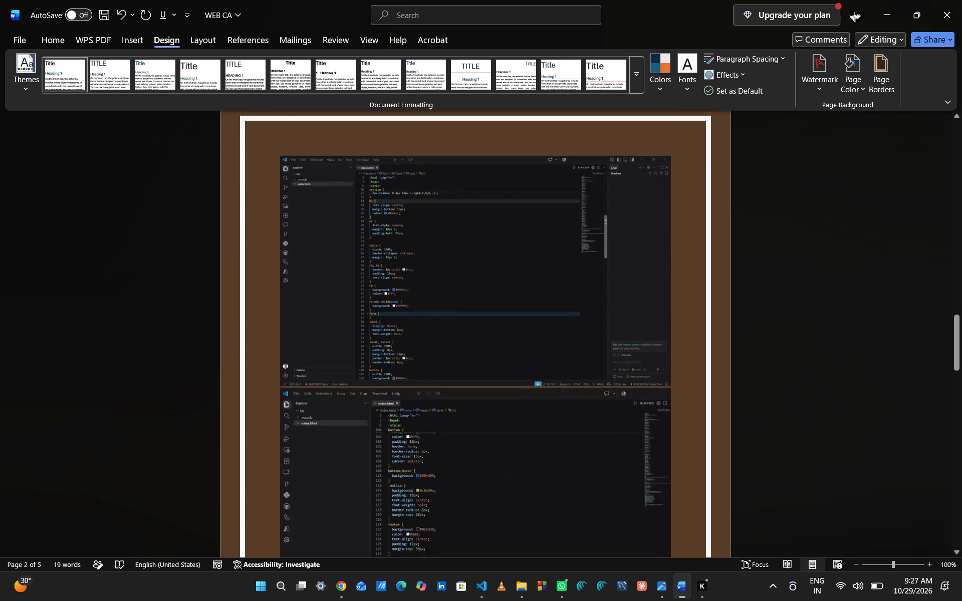
scroll(363, 490, down, 1)
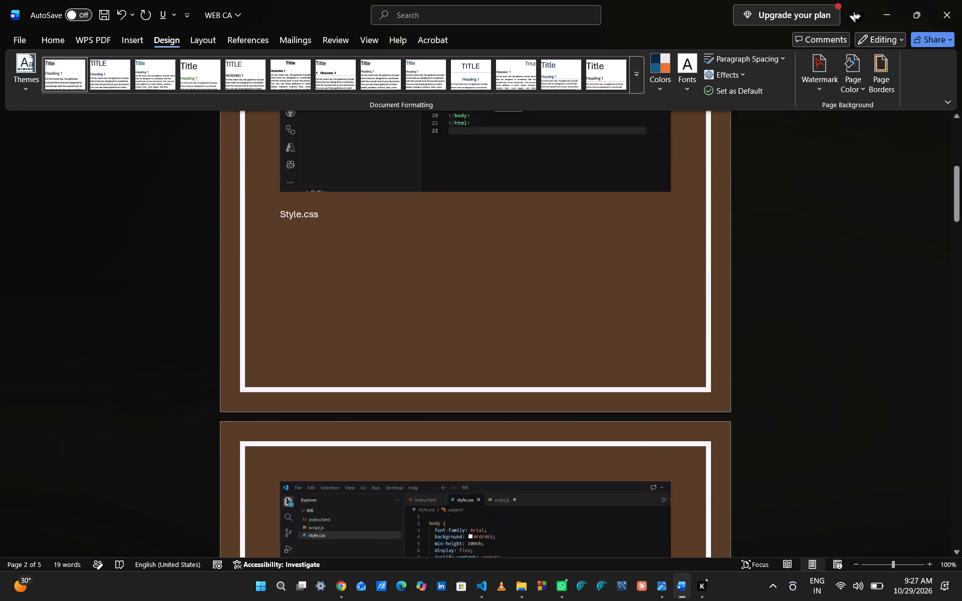
scroll(363, 490, down, 1)
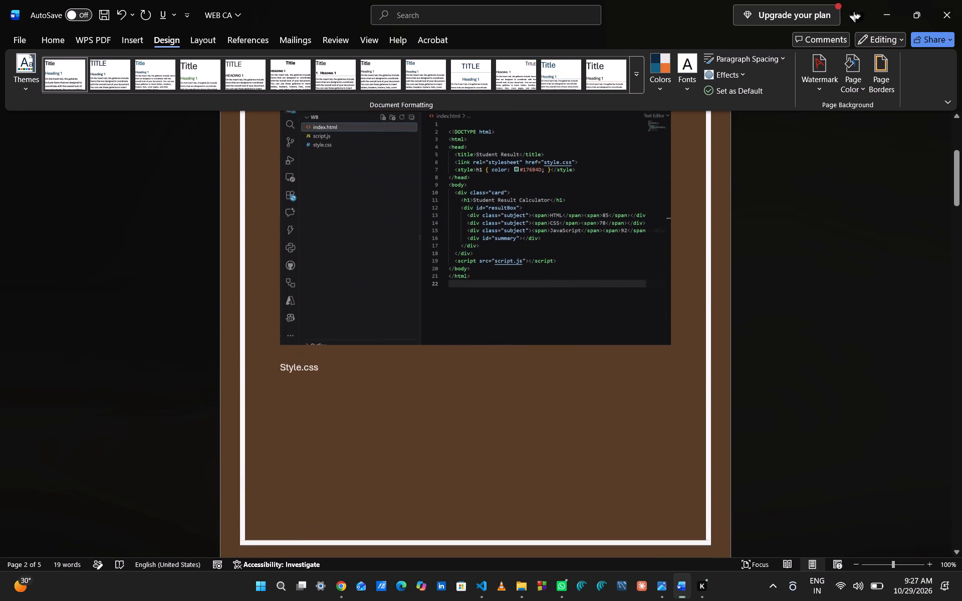
scroll(363, 490, down, 1)
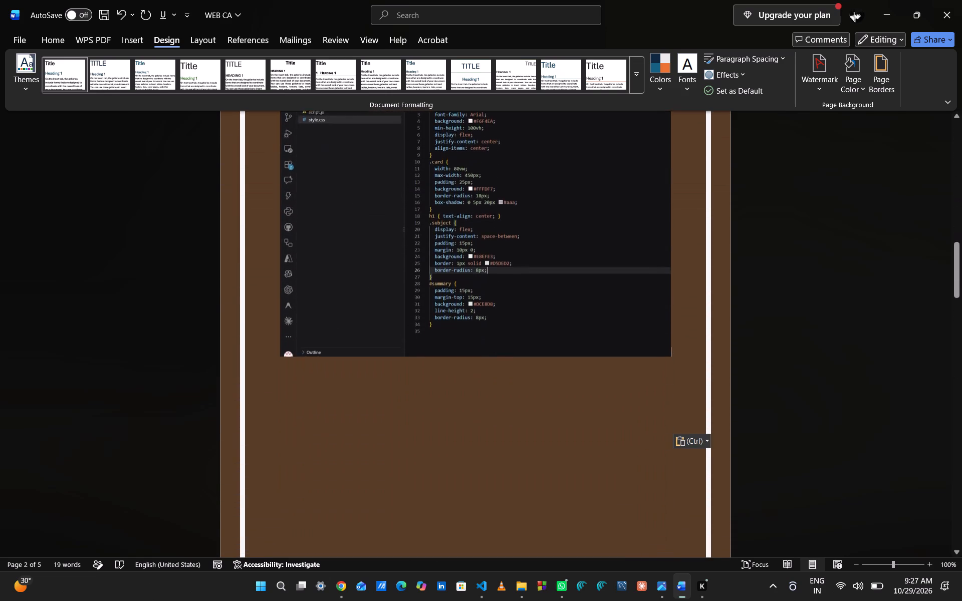
scroll(363, 490, down, 1)
click(363, 490)
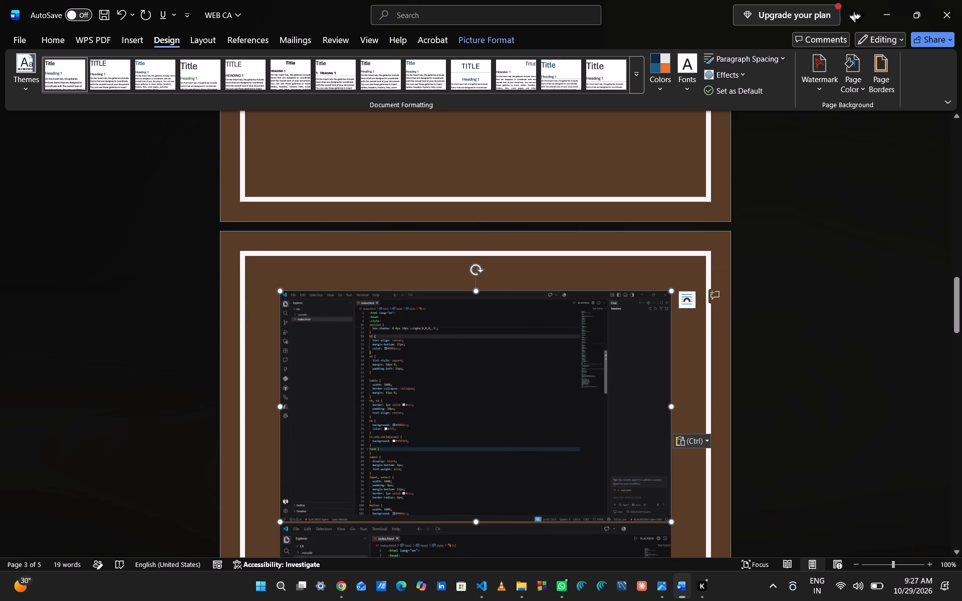
key(Delete)
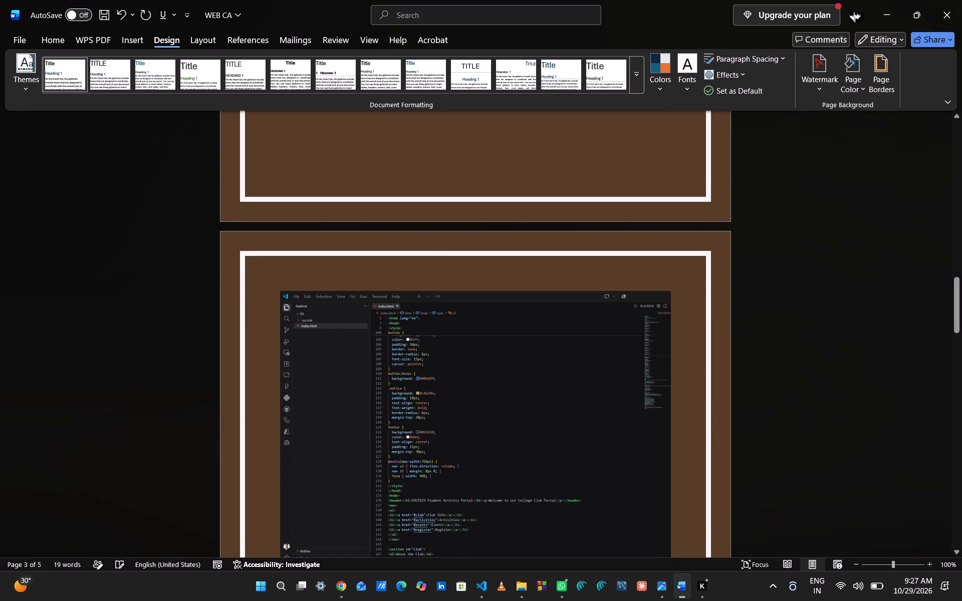
click(363, 490)
key(Delete)
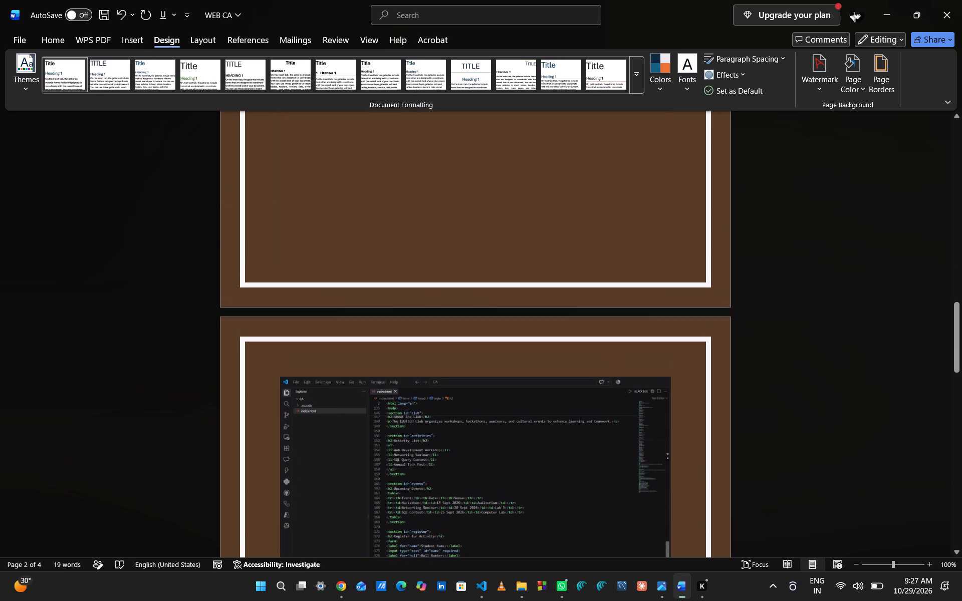
click(363, 490)
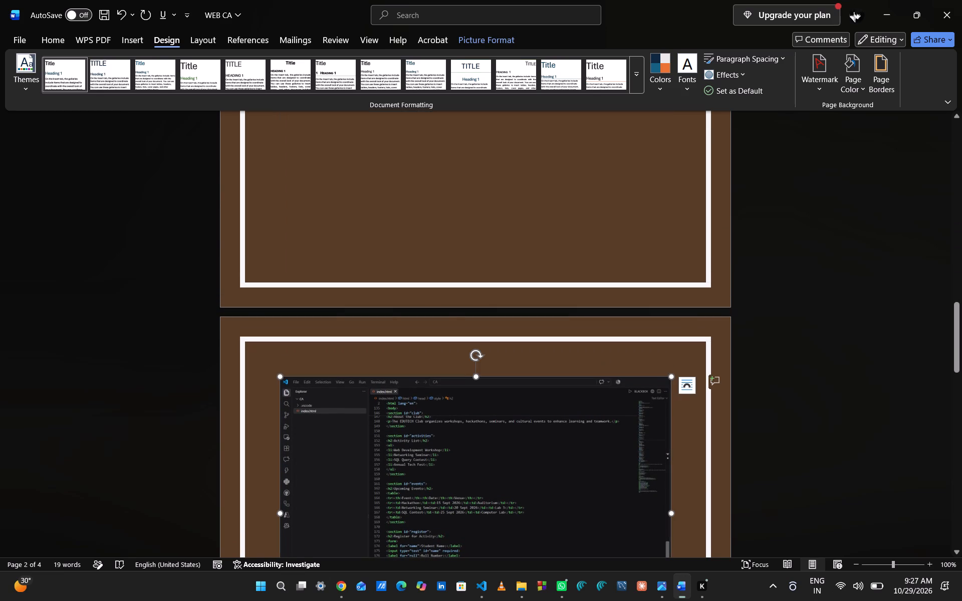
key(Delete)
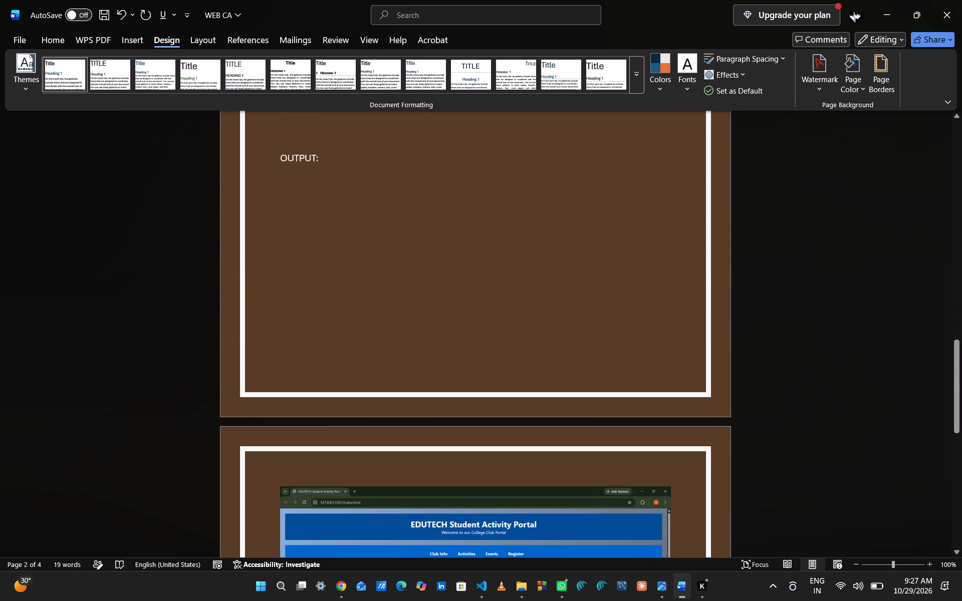
Delete both old EDUTECH Student Activity Portal screenshots below the OUTPUT: heading.
click(366, 510)
key(Delete)
scroll(366, 510, down, 1)
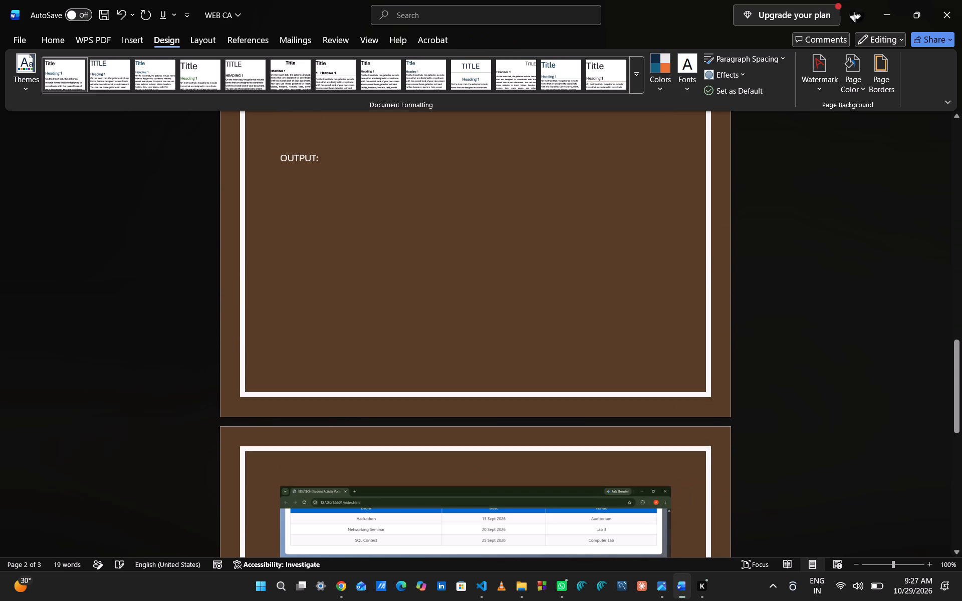
scroll(366, 510, down, 1)
click(416, 170)
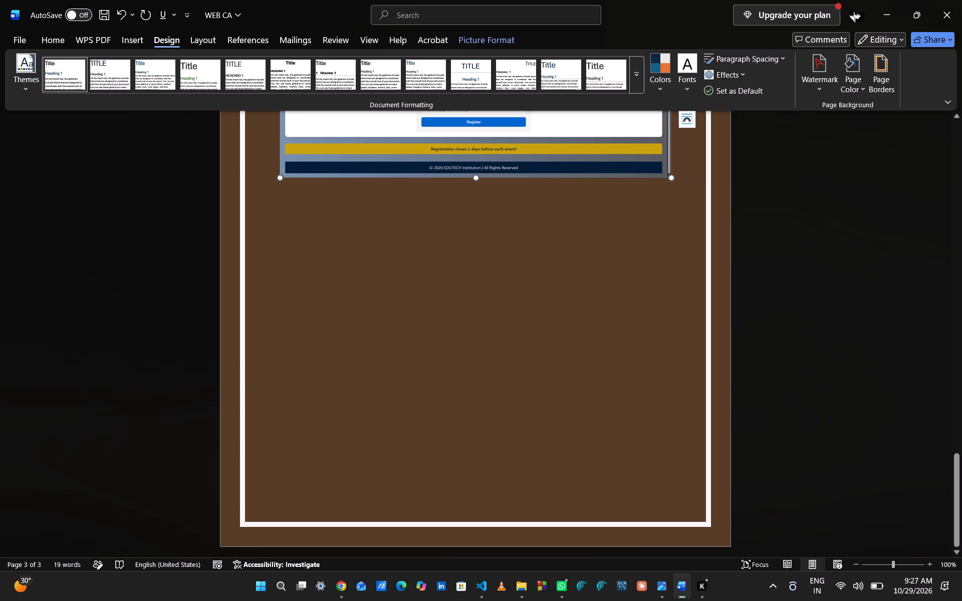
key(Delete)
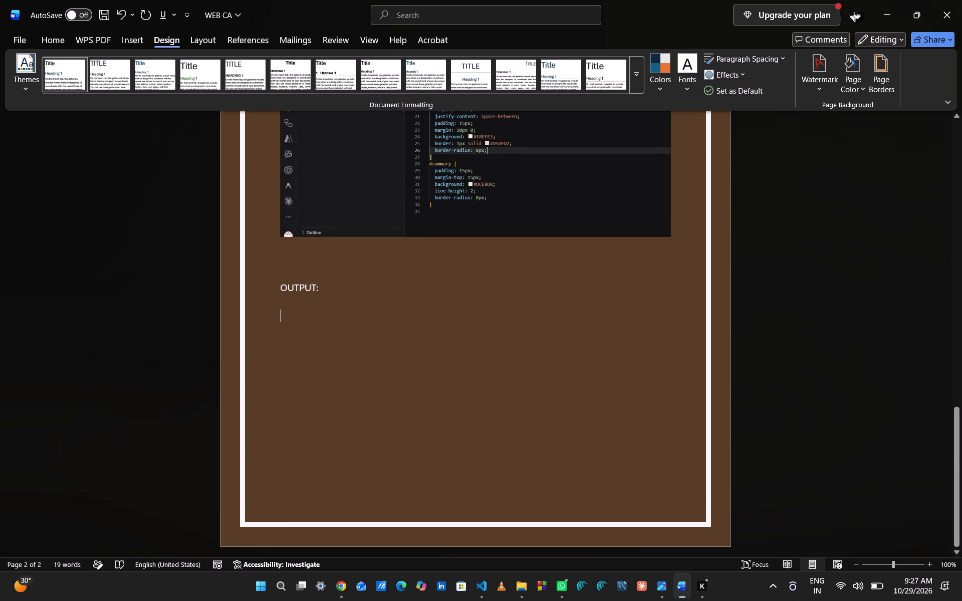
Shrink the style.css code screenshot on the second page proportionally to about two-thirds of the text width.
scroll(472, 231, up, 1)
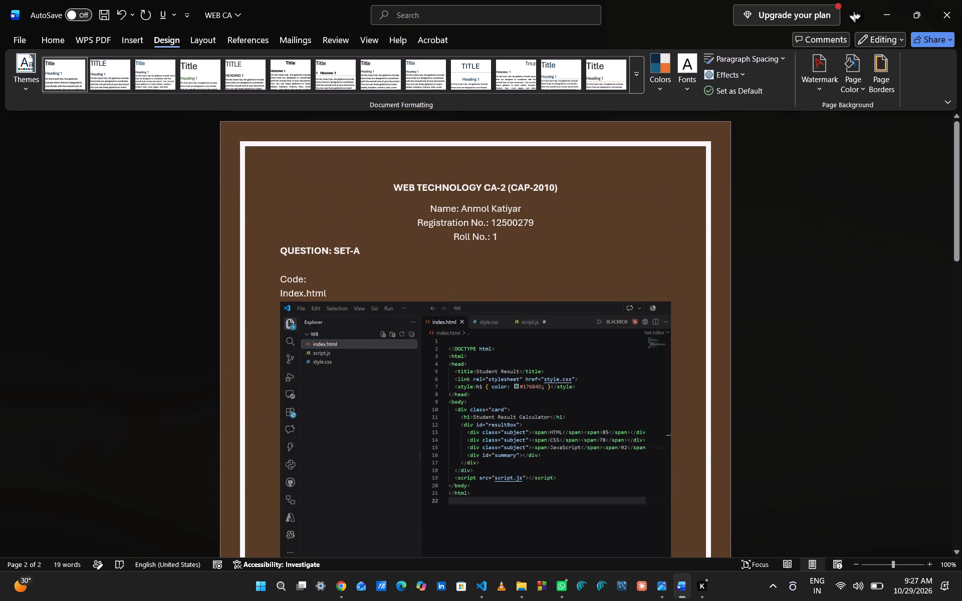
scroll(472, 231, up, 1)
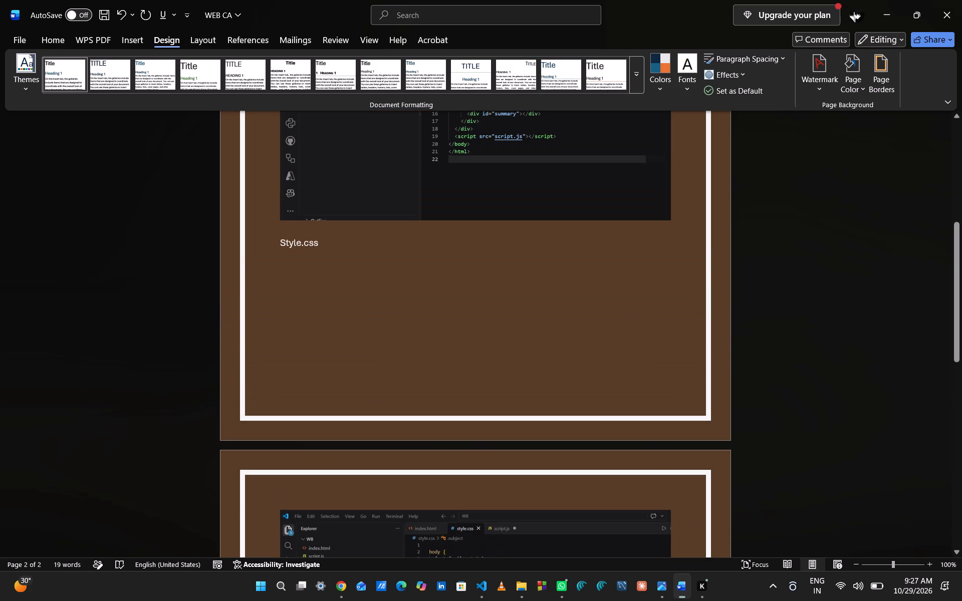
scroll(472, 231, up, 1)
click(472, 231)
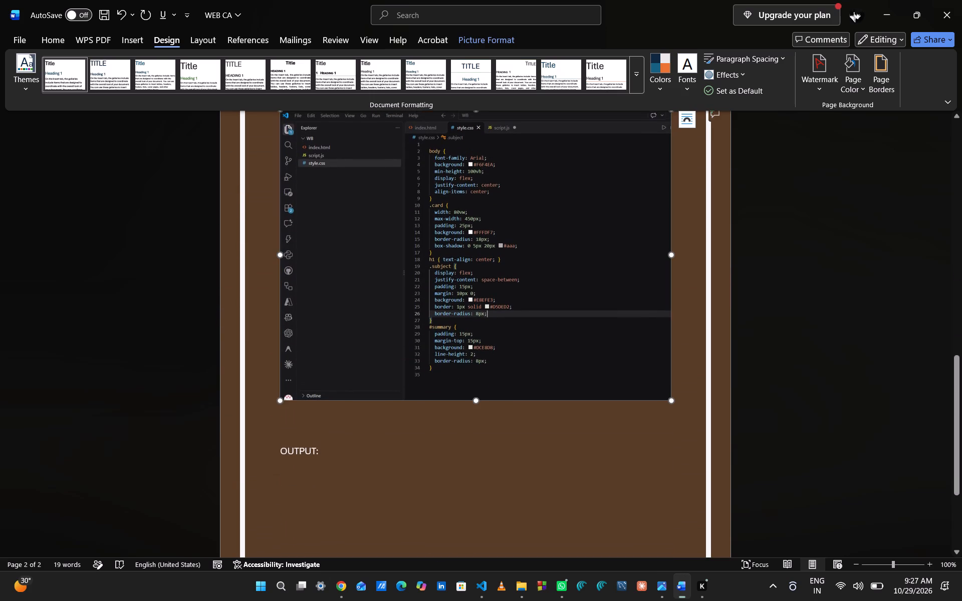
drag(670, 399, 652, 351)
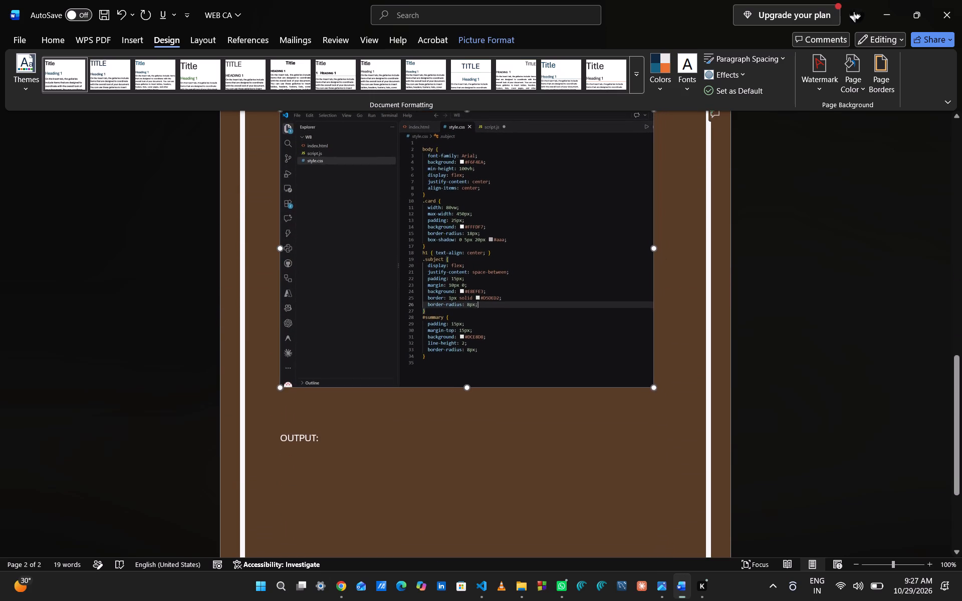
drag(652, 351, 618, 308)
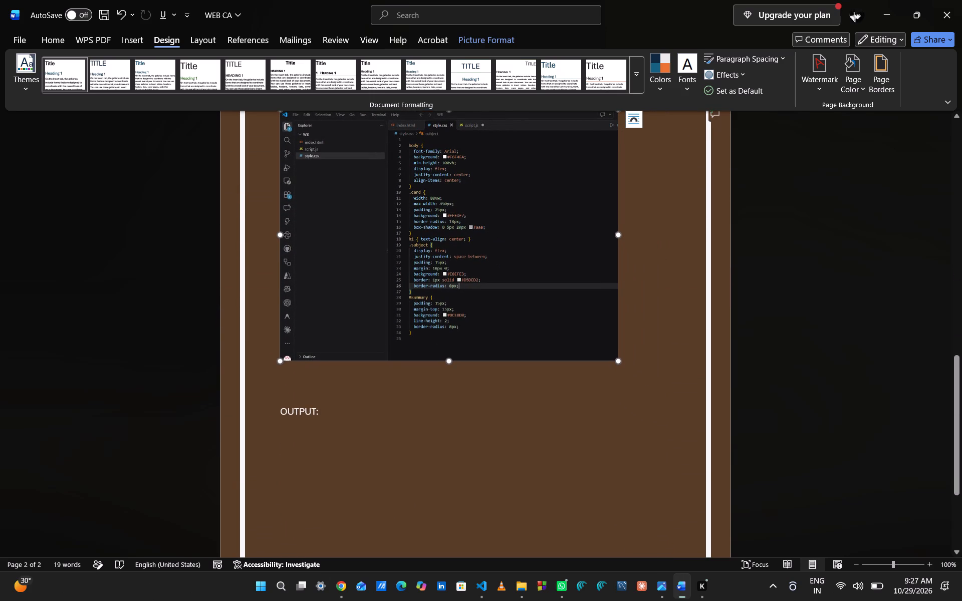
drag(617, 362, 540, 197)
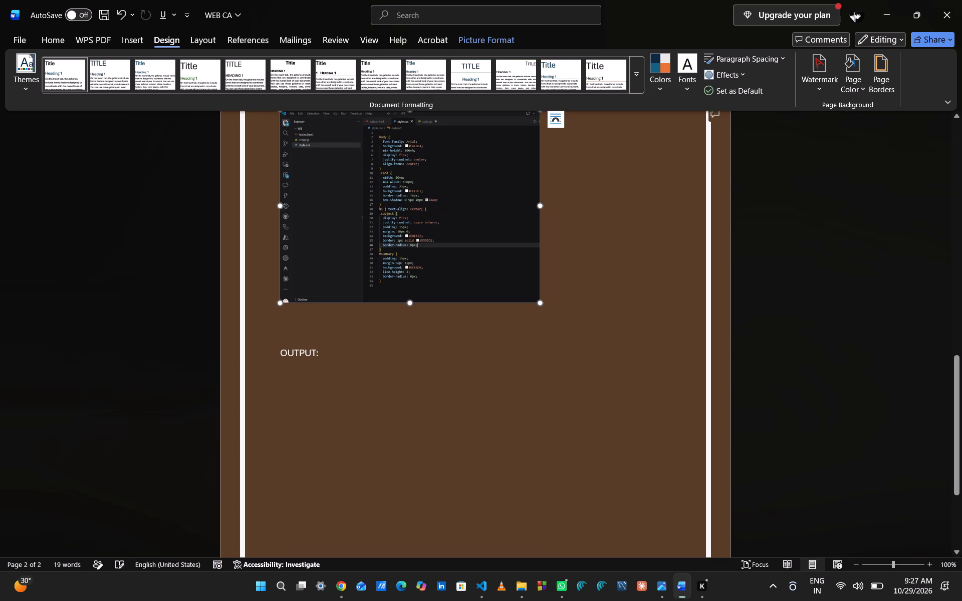
Shrink the index.html code screenshot to about 70% of the text width so the style.css screenshot fits below its label on page 1.
scroll(461, 308, up, 2)
scroll(461, 308, down, 1)
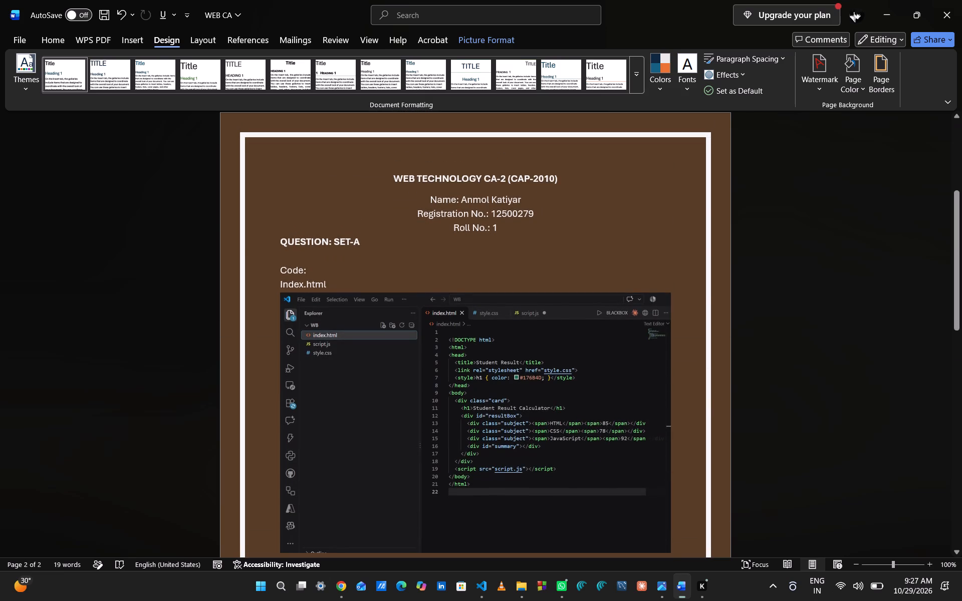
click(468, 235)
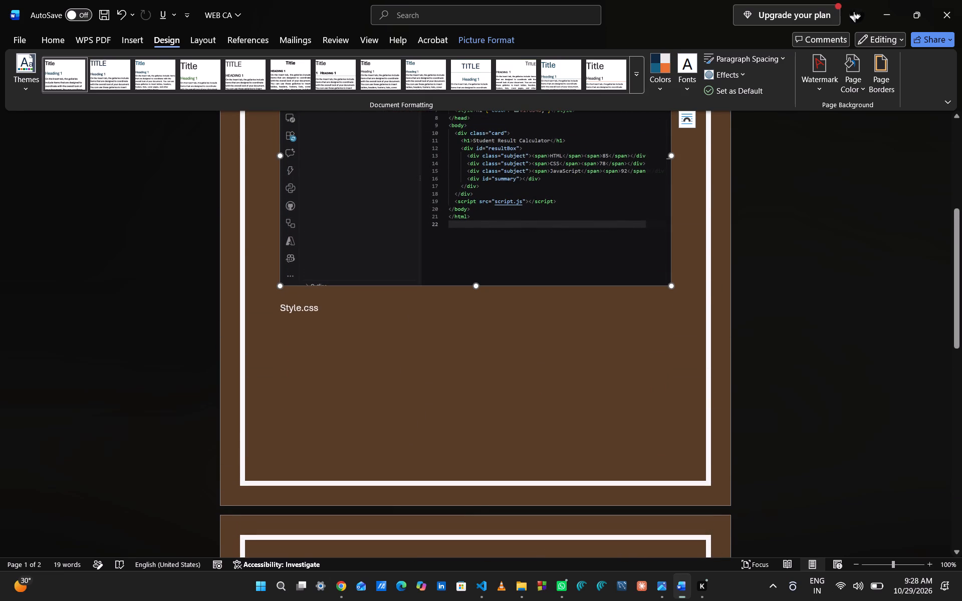
drag(669, 282, 557, 109)
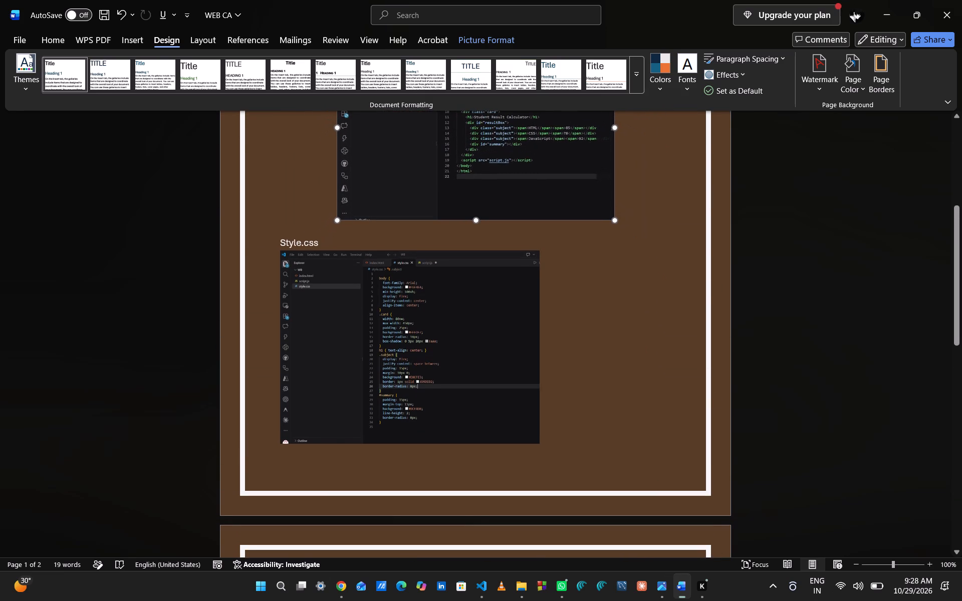
drag(557, 109, 558, 116)
Center the style.css code screenshot horizontally on the page.
click(485, 359)
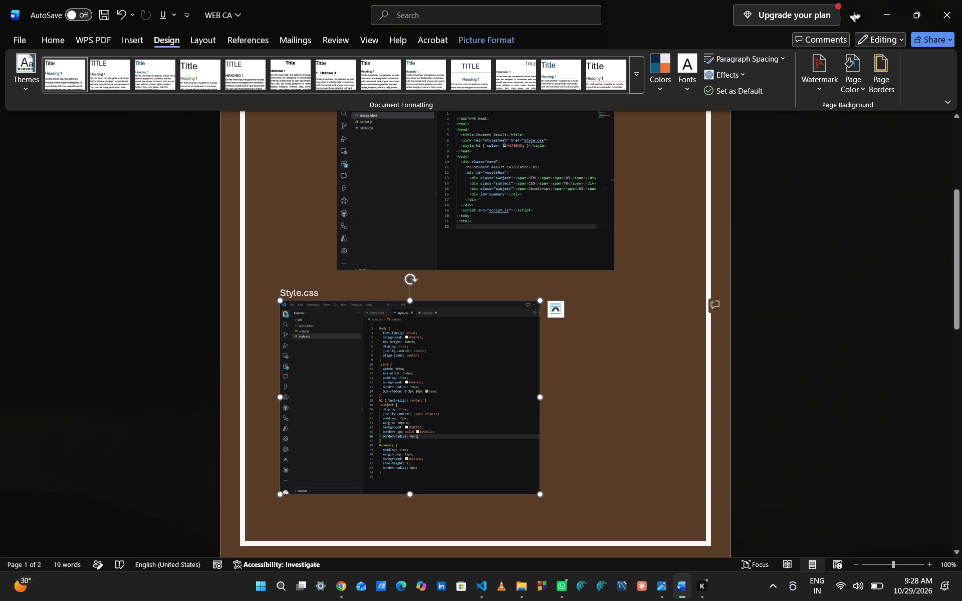
click(536, 395)
key(ctrl+e)
Replace the OUTPUT: heading and the blank lines above it on page 2 with the label Script.js, followed by a new line.
scroll(536, 395, down, 1)
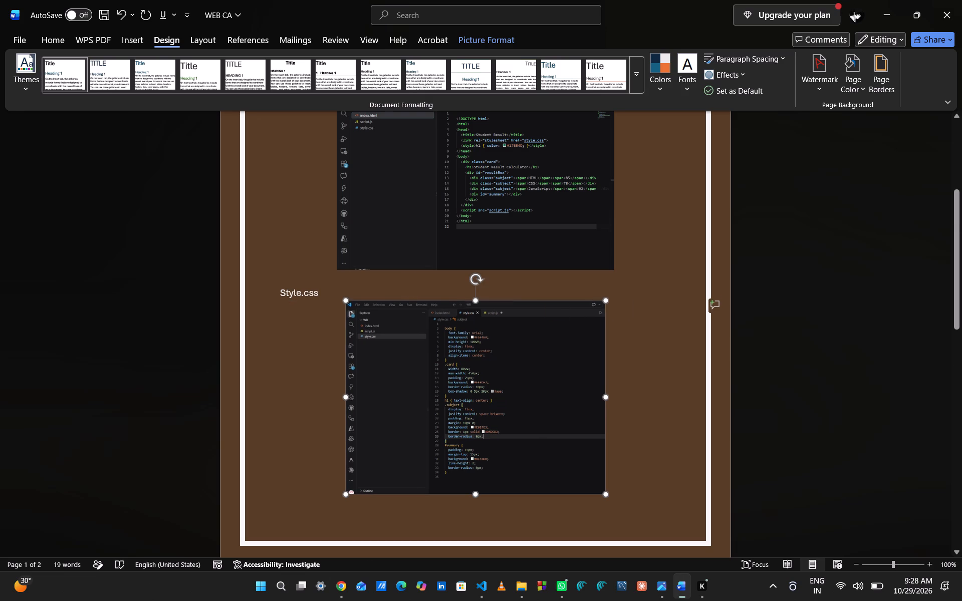
scroll(536, 395, down, 1)
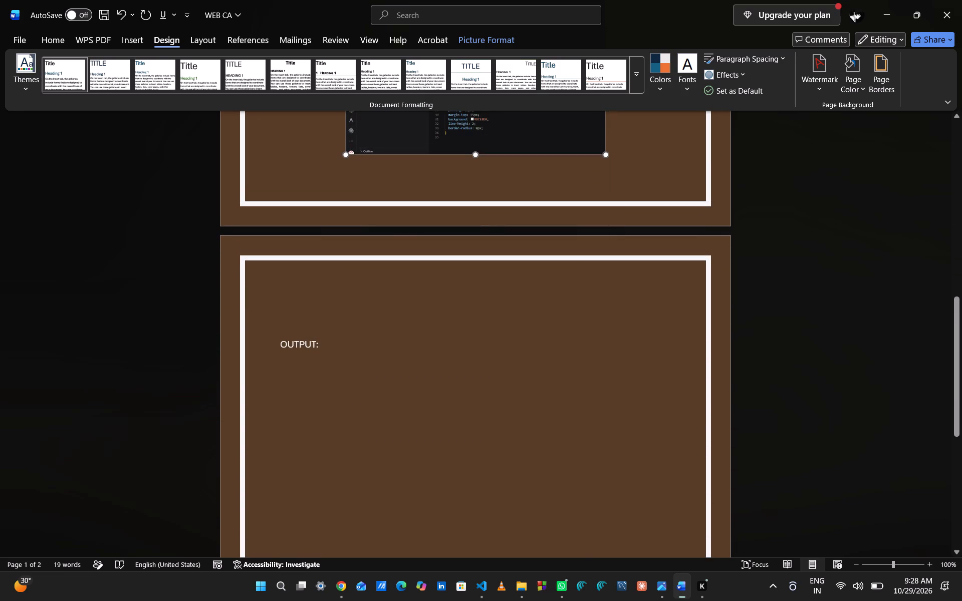
click(337, 347)
key(BackSpace)
key(BackSpace)
key(BackSpace)
key(BackSpace)
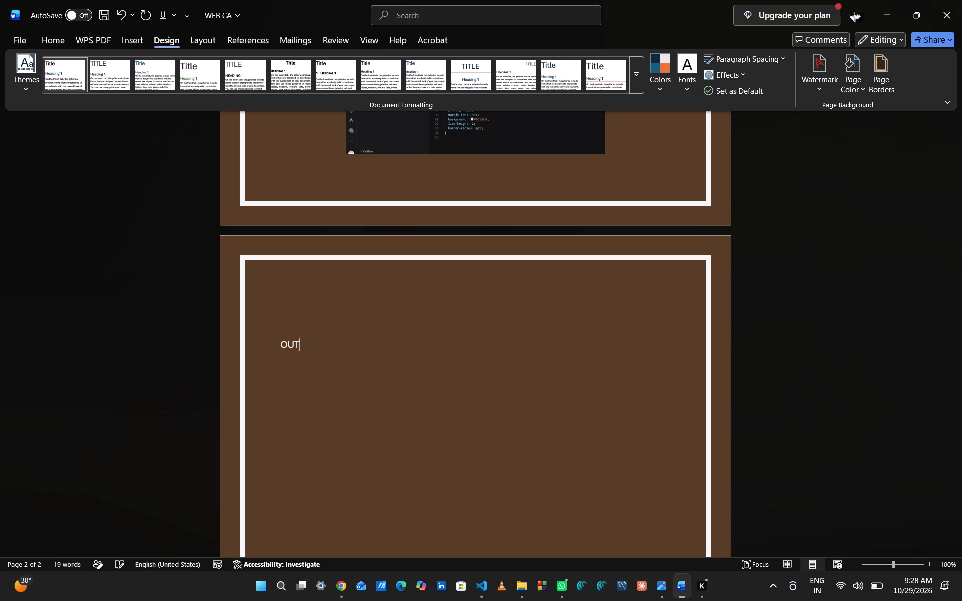
key(BackSpace)
key(BackSpace)
key(BackSpace)
key(BackSpace)
key(BackSpace)
key(BackSpace)
key(BackSpace)
key(Return)
key(BackSpace)
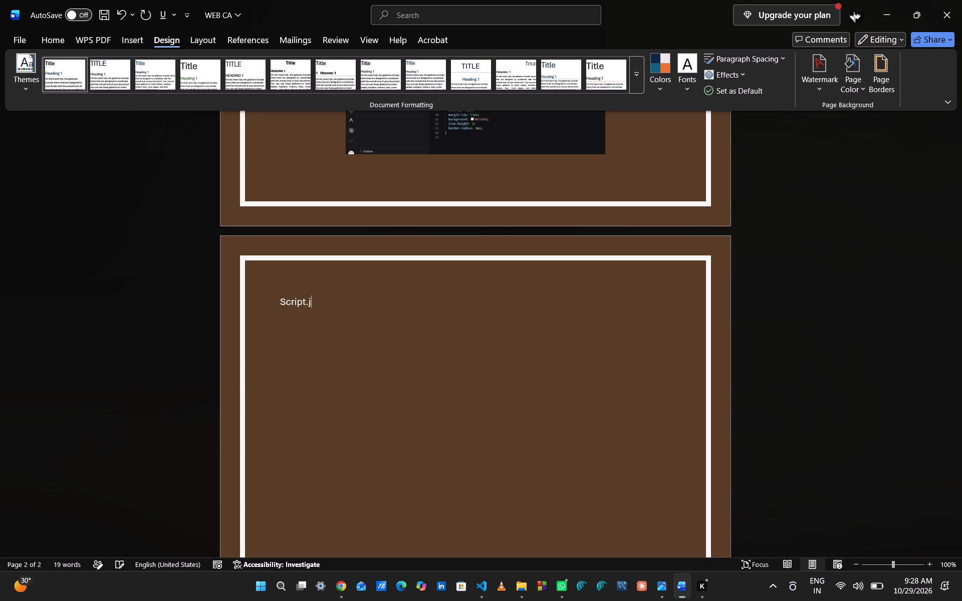
key(Return)
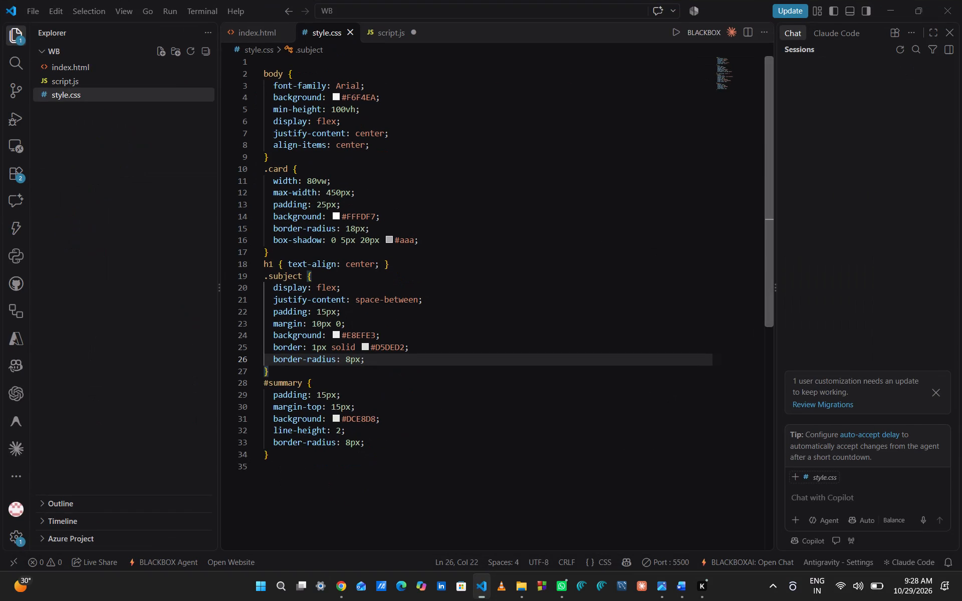
Capture the script.js file with its complete code in VS Code and paste the screenshot below the Script.js label in Word.
click(78, 80)
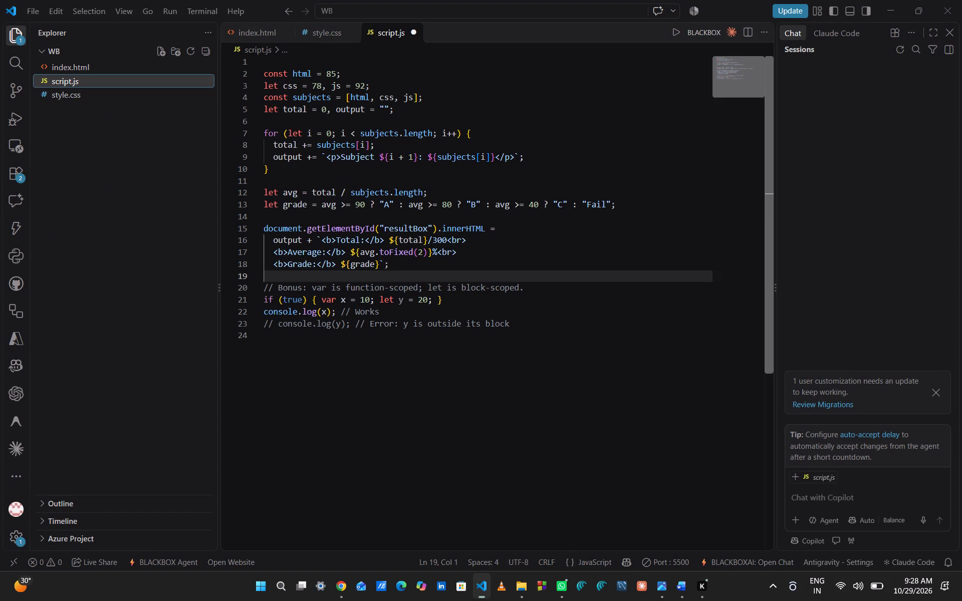
key(Print)
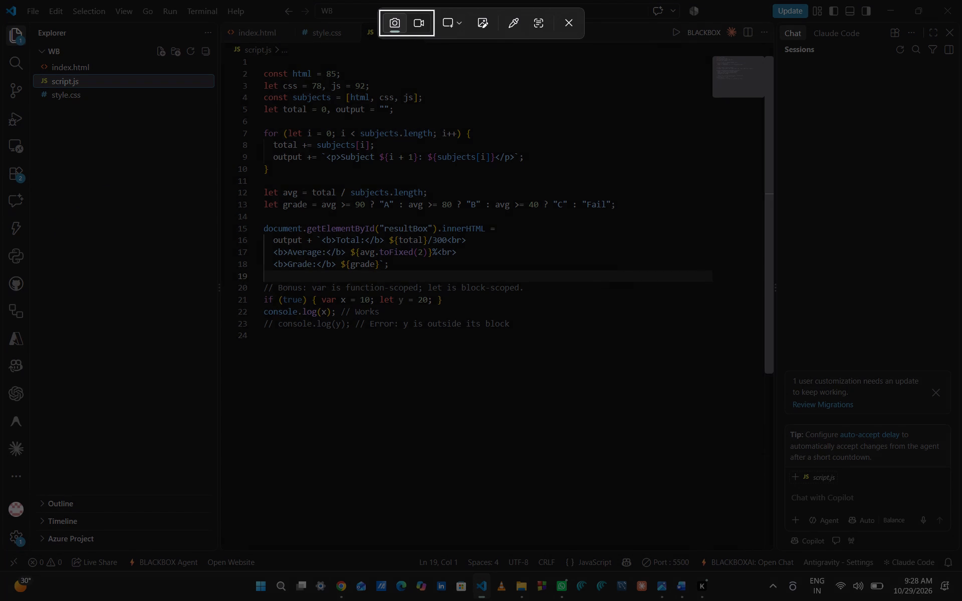
drag(1, 0, 699, 379)
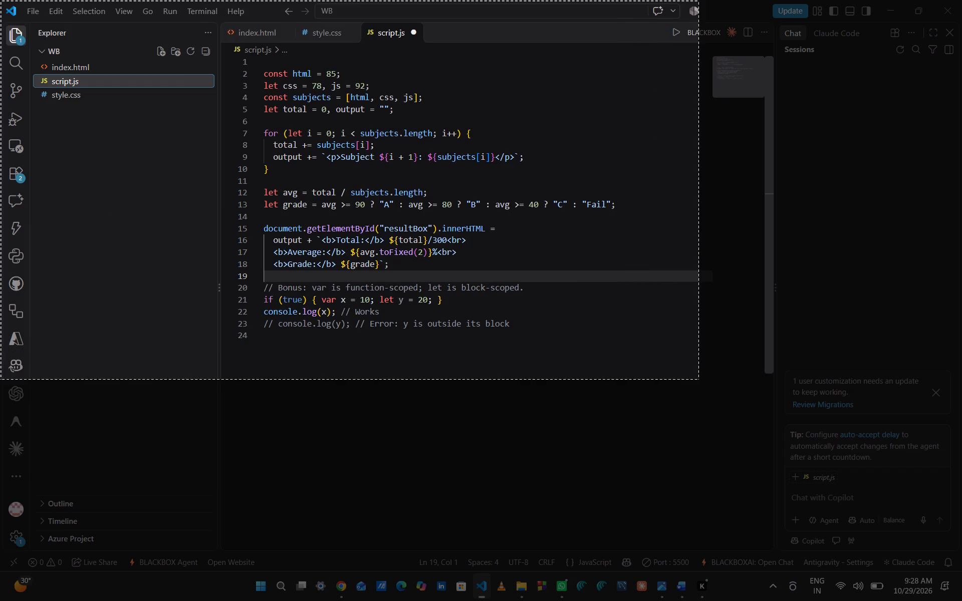
drag(699, 379, 664, 380)
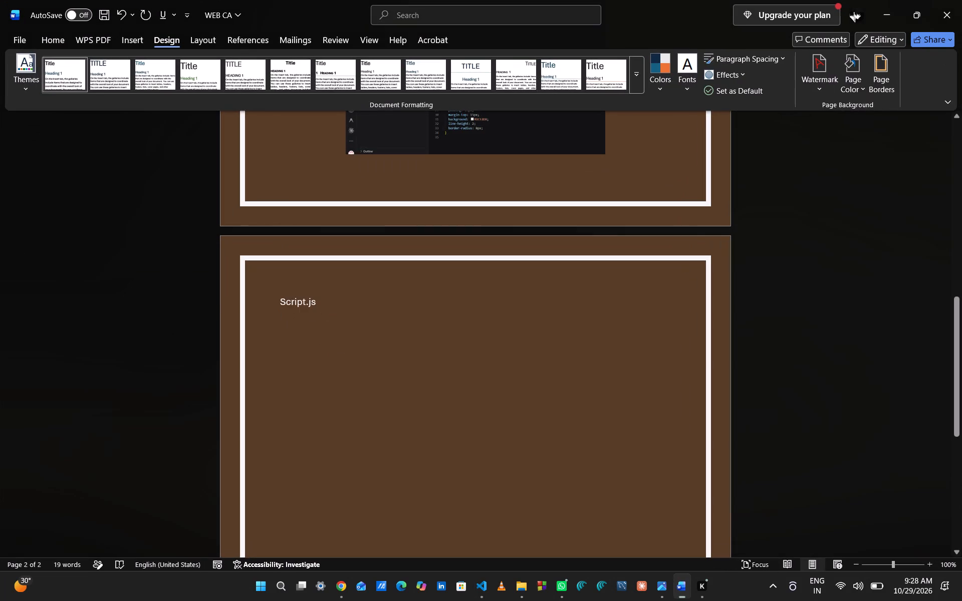
key(ctrl+v)
Center the script.js code screenshot and shrink it proportionally to about three-quarters of the text width.
scroll(390, 375, down, 1)
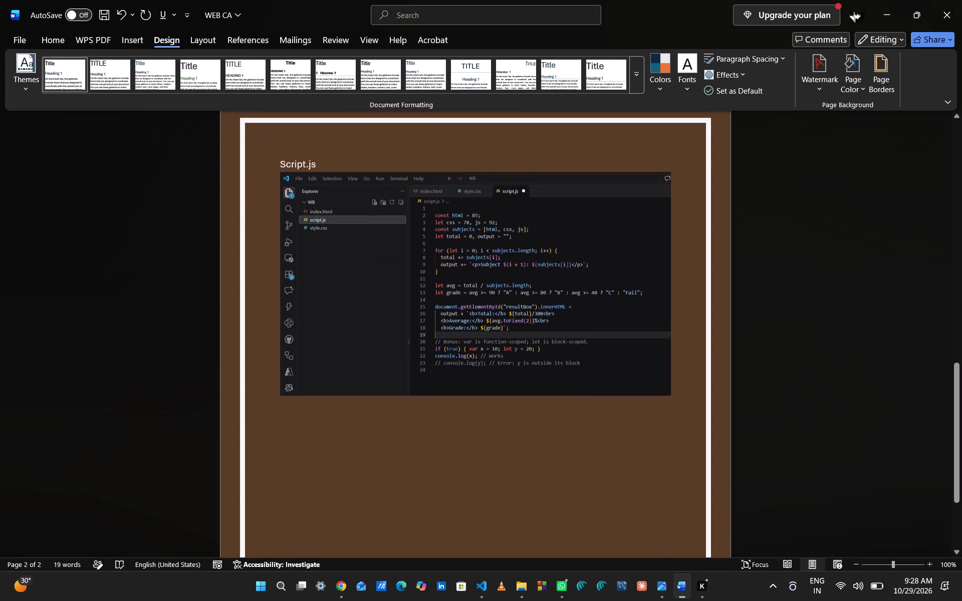
scroll(390, 375, down, 1)
scroll(390, 375, up, 1)
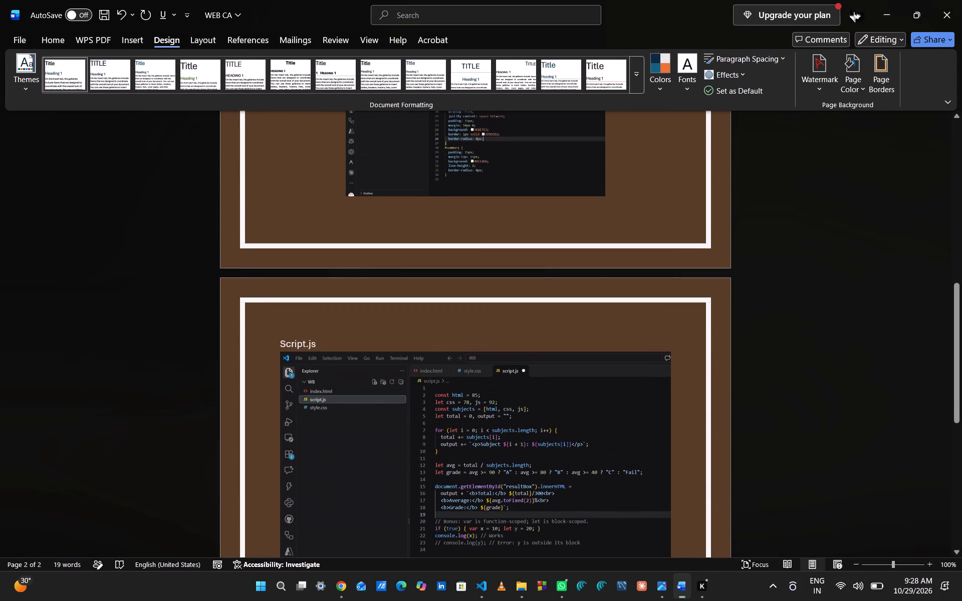
click(390, 375)
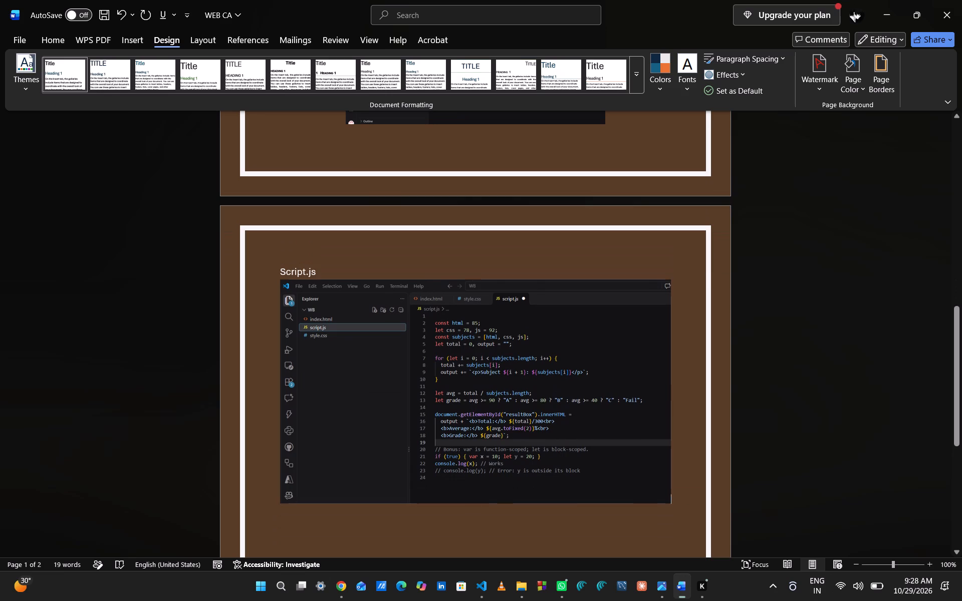
key(ctrl+e)
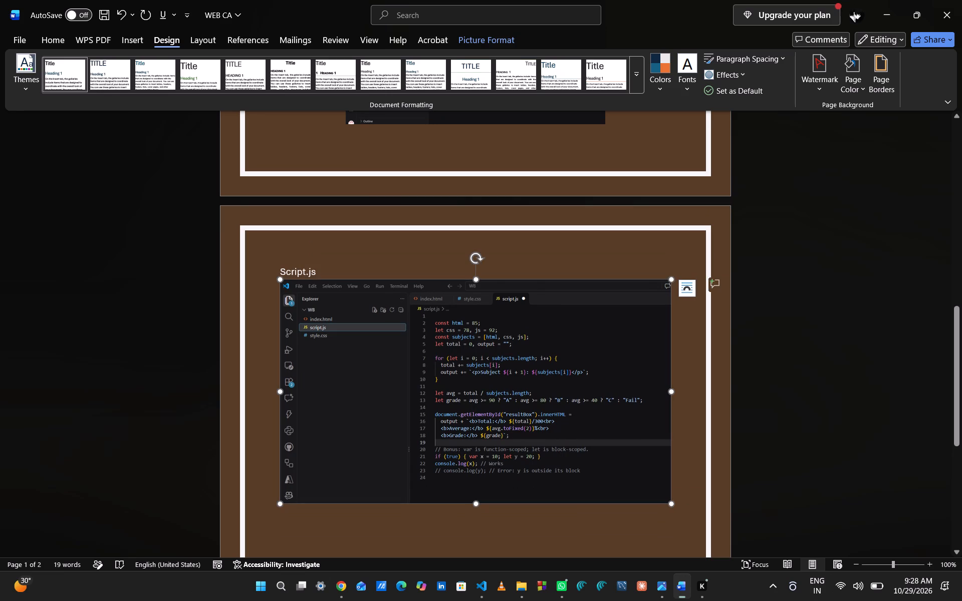
drag(673, 503, 589, 434)
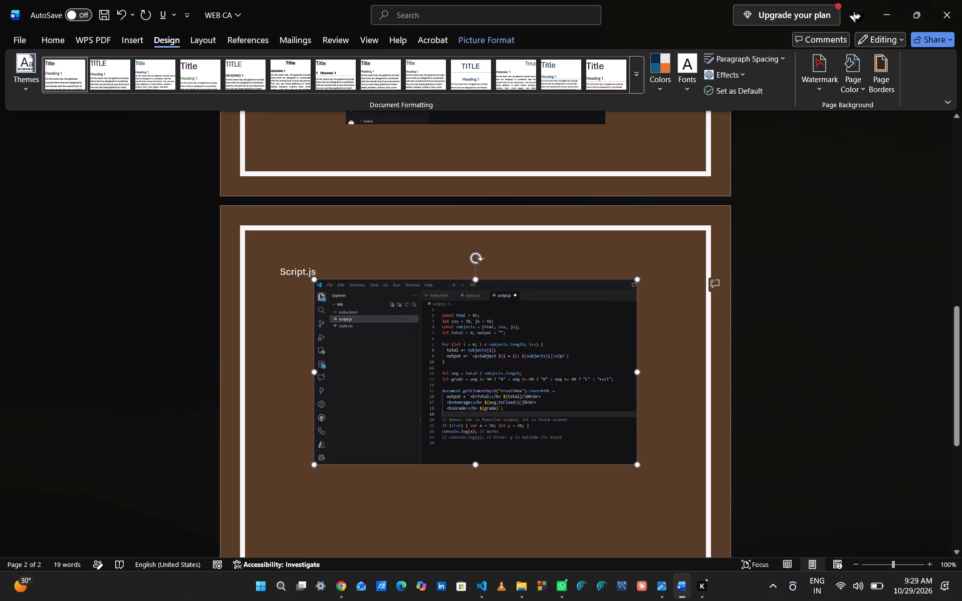
drag(589, 434, 572, 406)
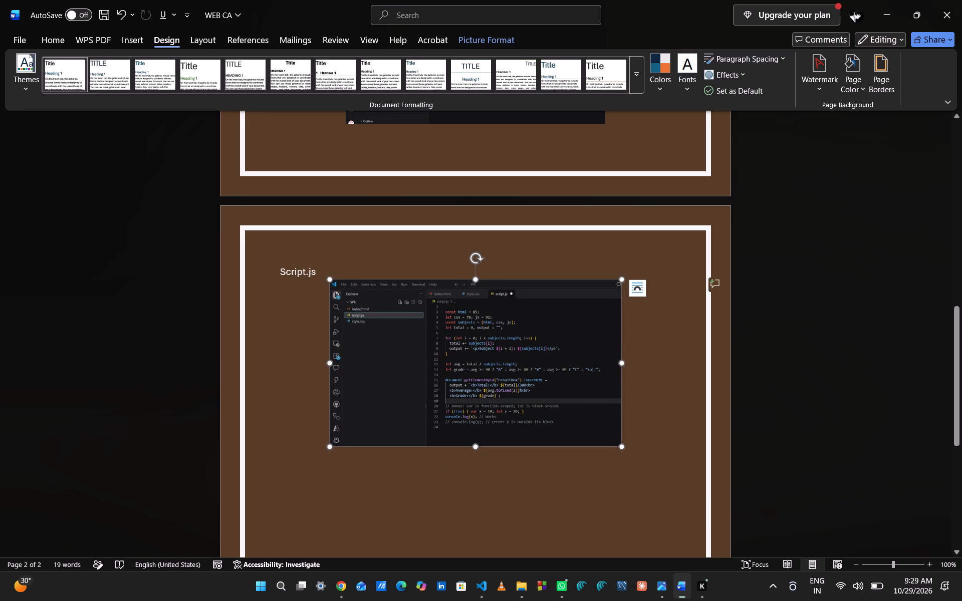
click(634, 461)
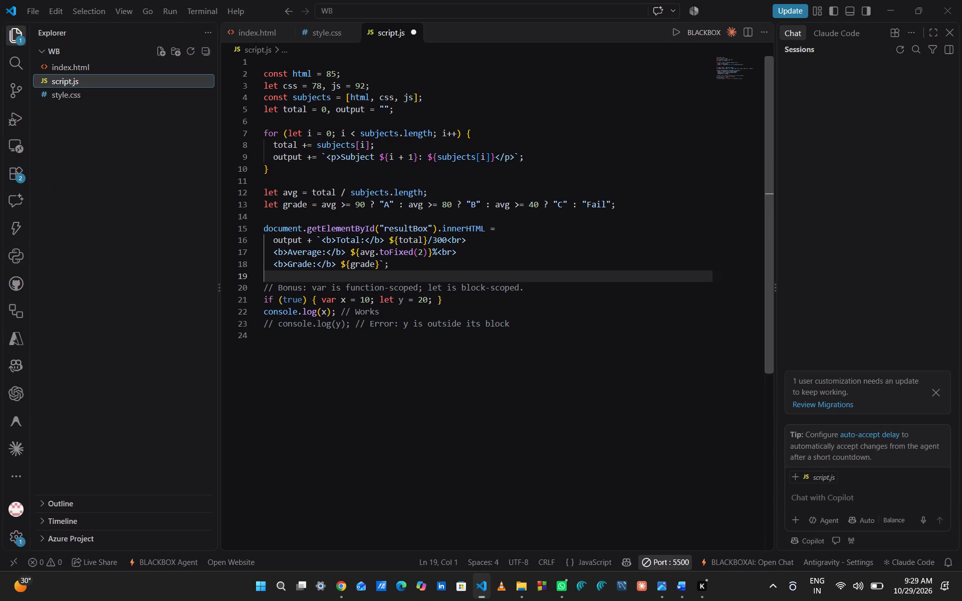
Restart Live Server in VS Code to open the Student Result page in Chrome.
click(650, 564)
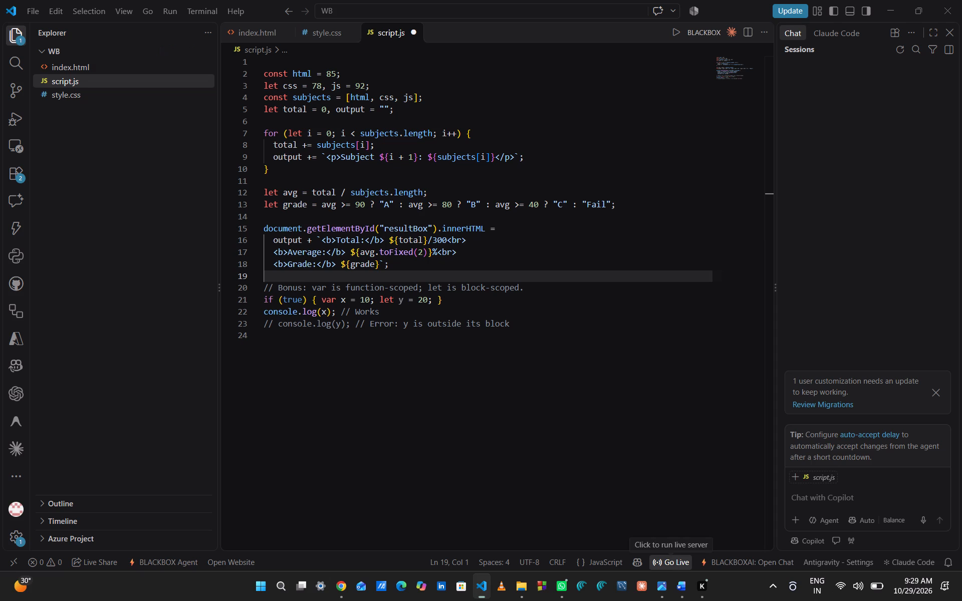
click(653, 560)
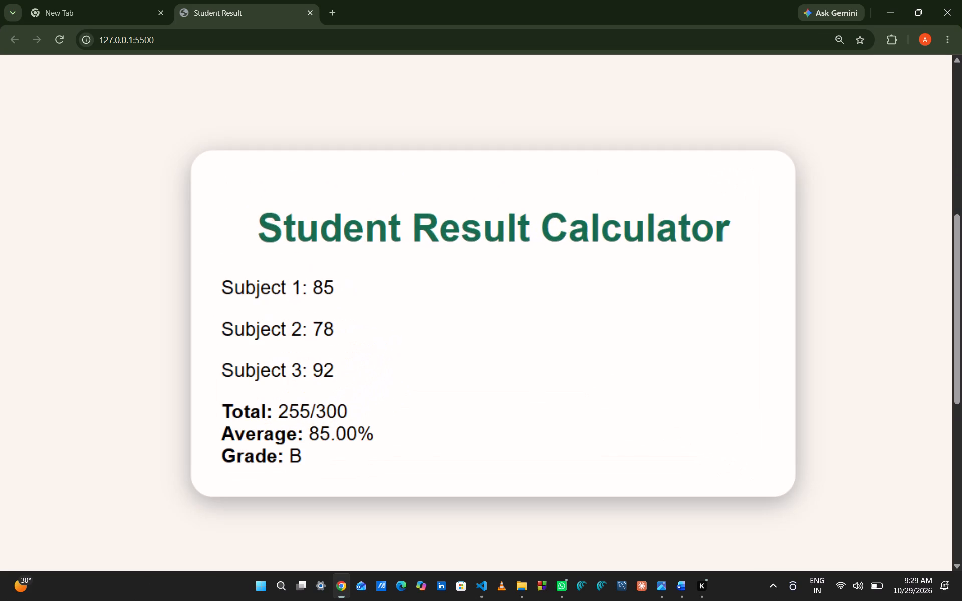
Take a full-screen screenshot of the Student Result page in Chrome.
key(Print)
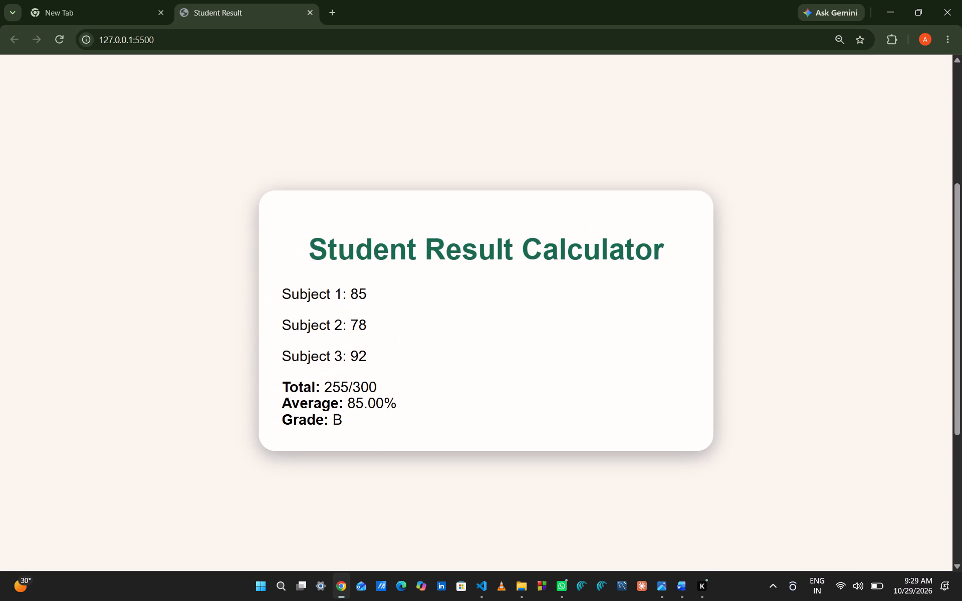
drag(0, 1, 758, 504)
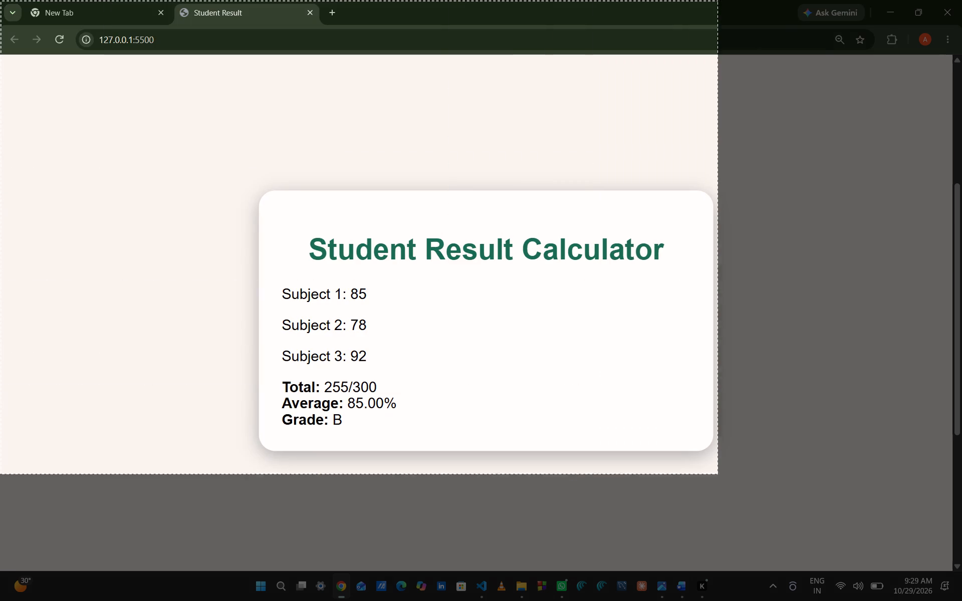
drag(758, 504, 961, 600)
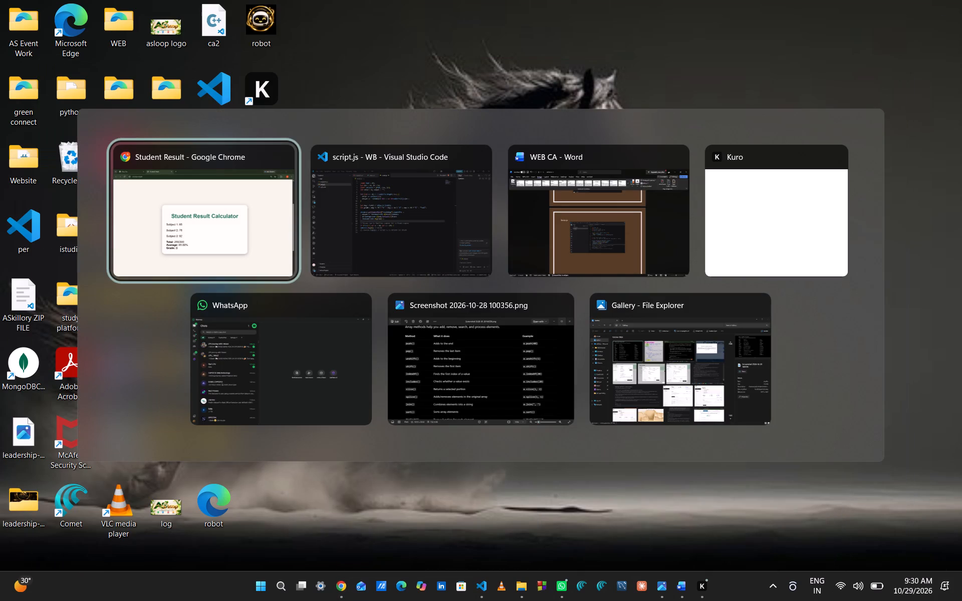
Capture only the Student Result Calculator card and the surrounding page background, without the browser's address bar.
key(Print)
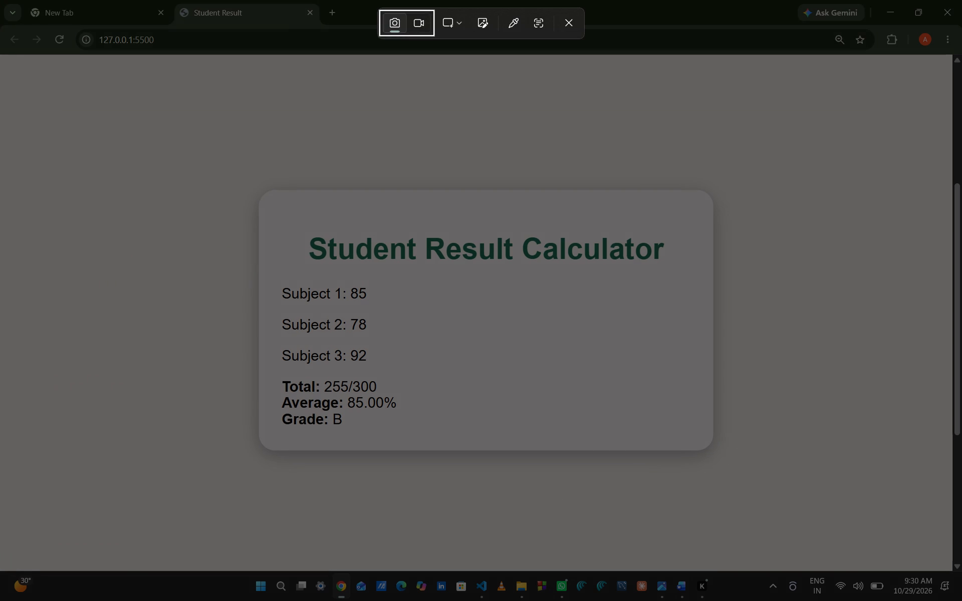
drag(124, 86, 874, 570)
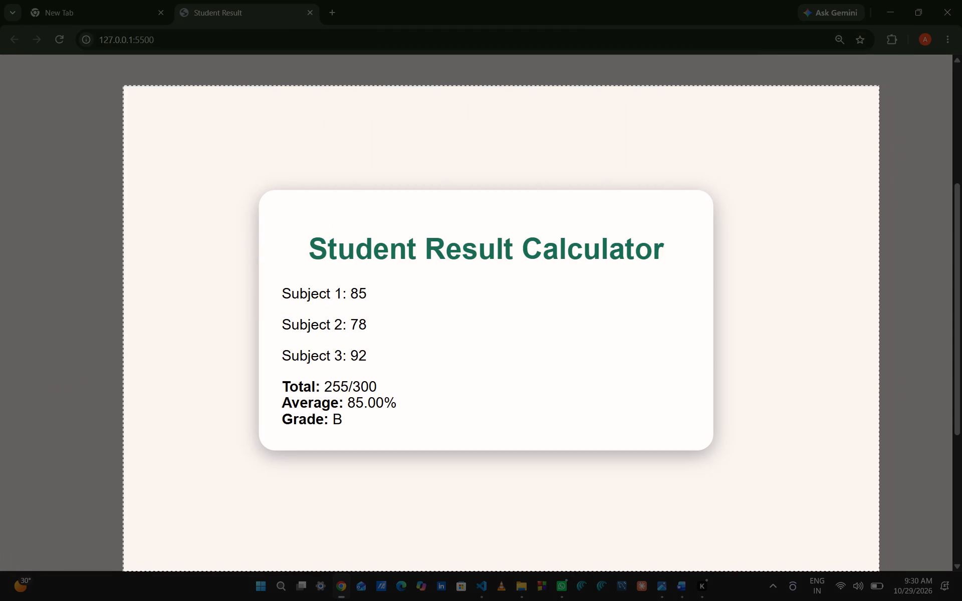
drag(874, 570, 811, 523)
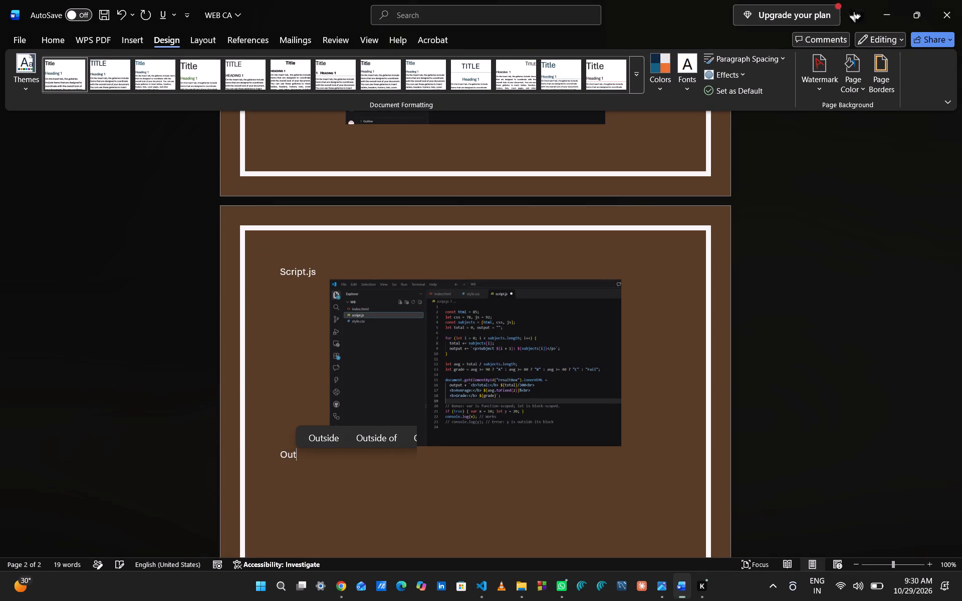
In Word, add the label Output: below the script.js screenshot and paste the captured result page centered on the line beneath it.
key(BackSpace)
text(ut)
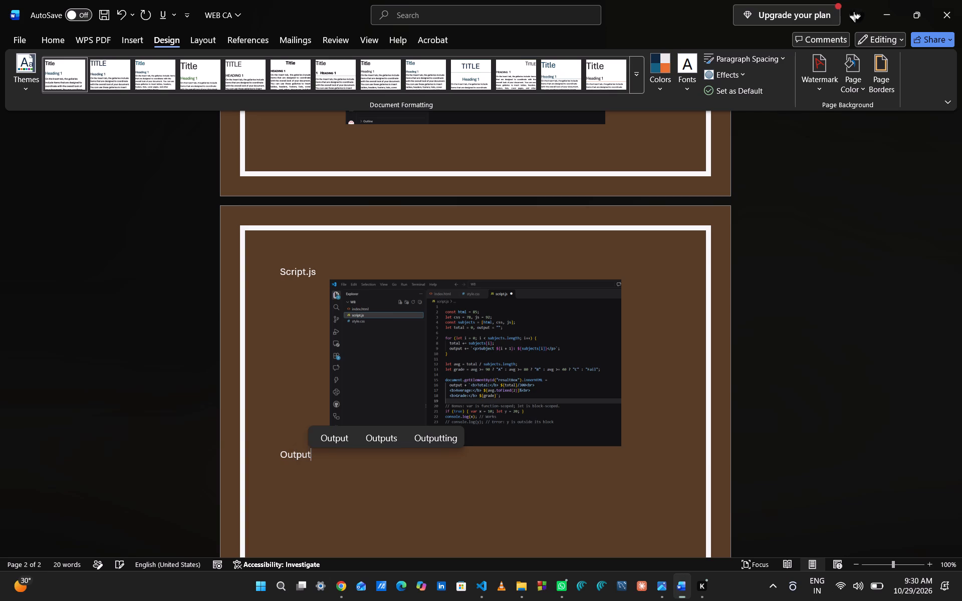
key(shift+colon)
key(Return)
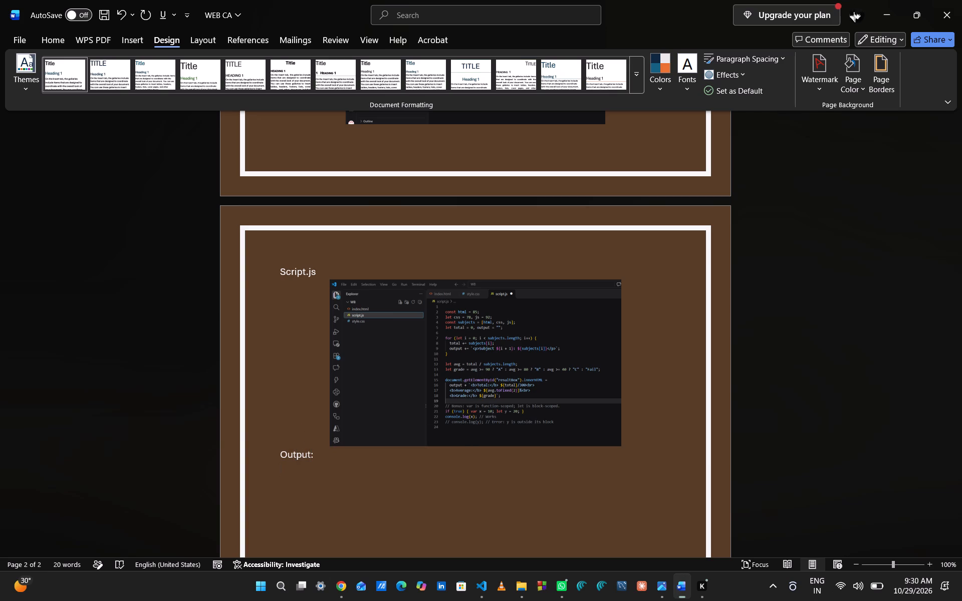
key(ctrl+e)
key(ctrl+v)
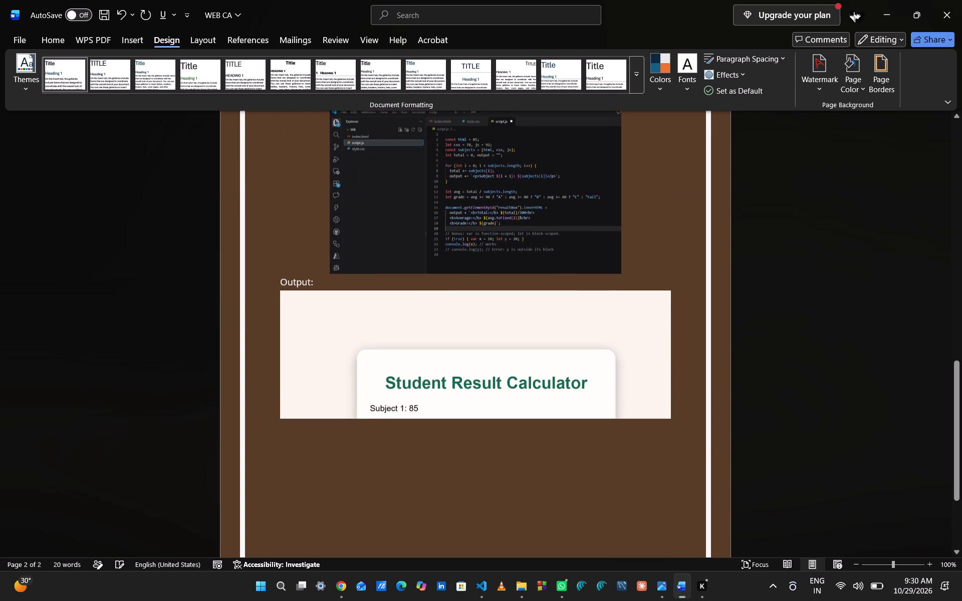
Make the report title and the name, registration number and roll number lines on page 1 all 14 pt and bold.
scroll(436, 383, down, 1)
scroll(436, 383, up, 2)
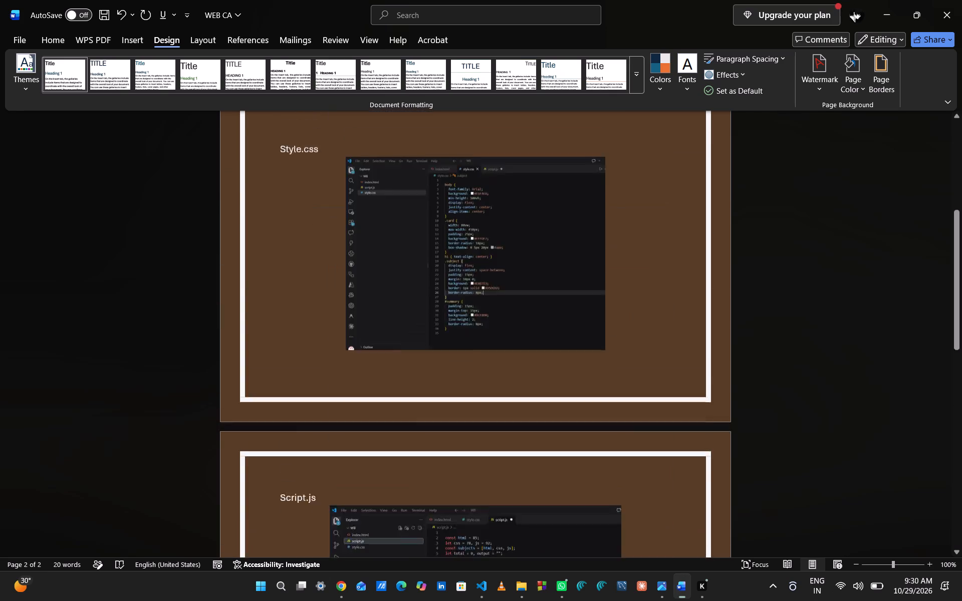
scroll(436, 383, up, 2)
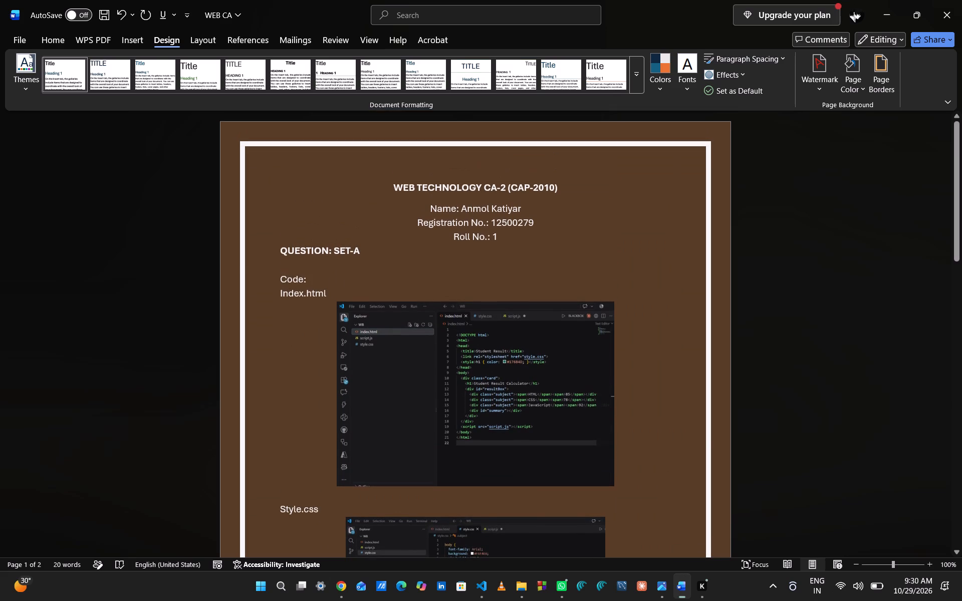
drag(507, 234, 386, 185)
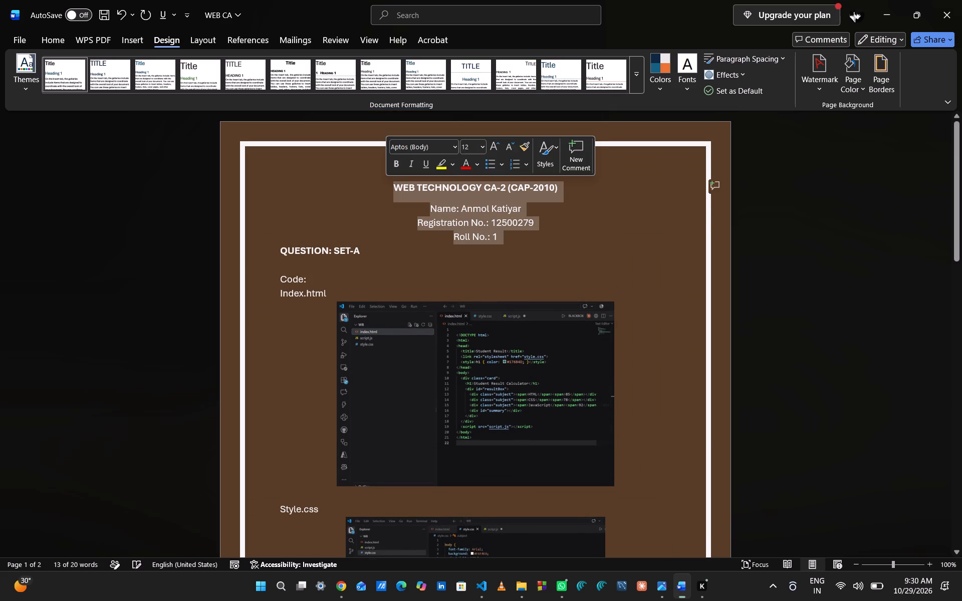
click(482, 149)
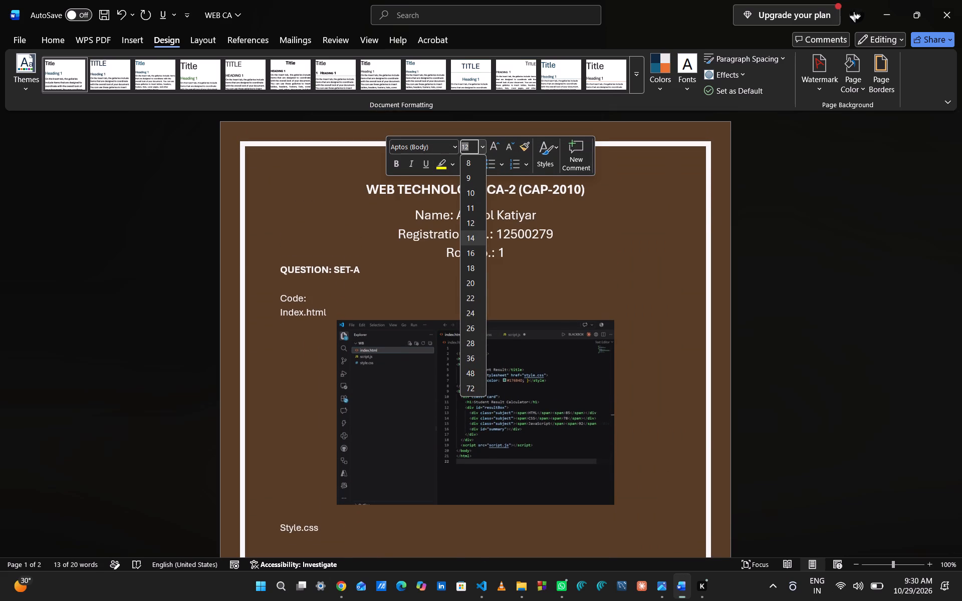
click(477, 241)
click(393, 162)
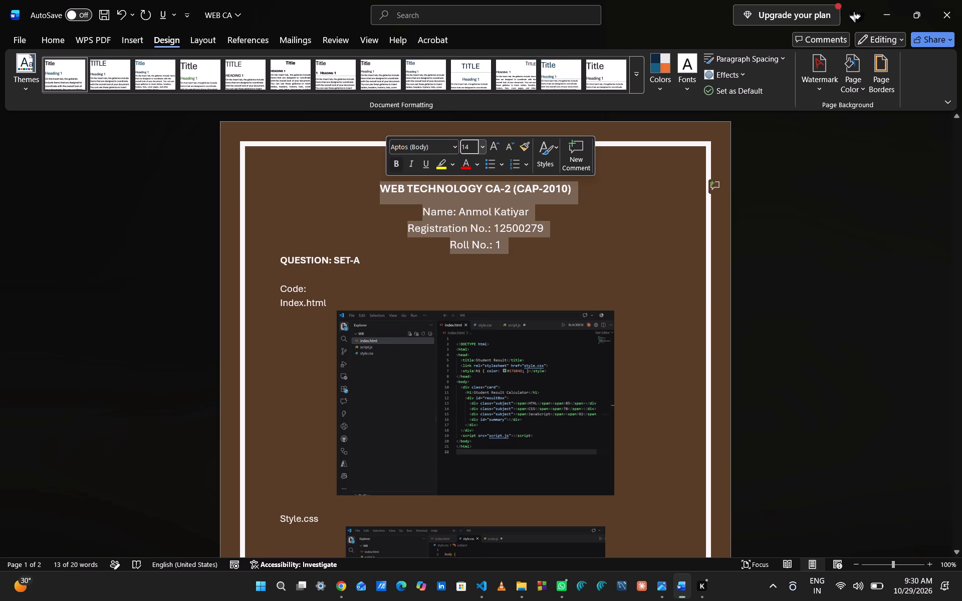
click(393, 162)
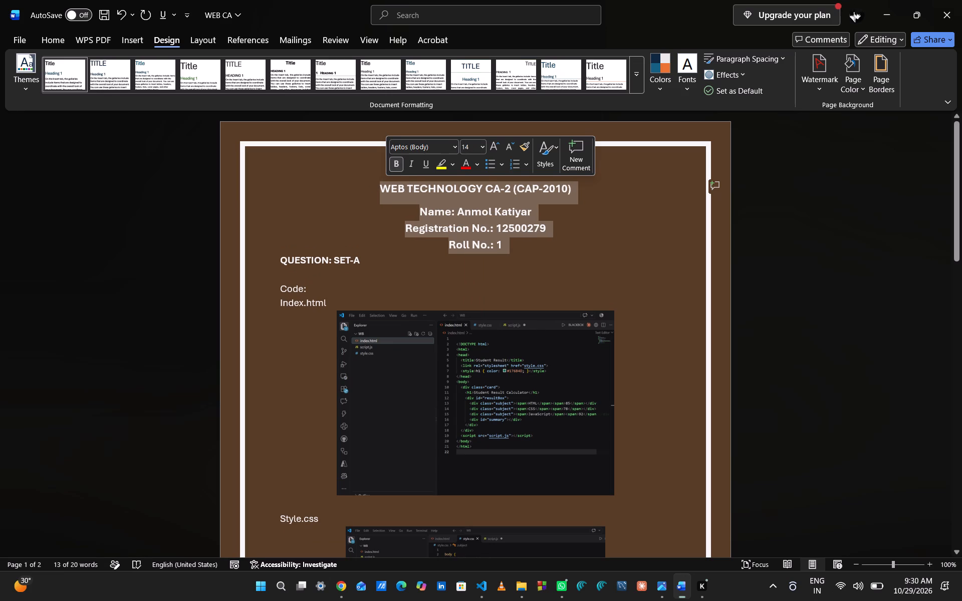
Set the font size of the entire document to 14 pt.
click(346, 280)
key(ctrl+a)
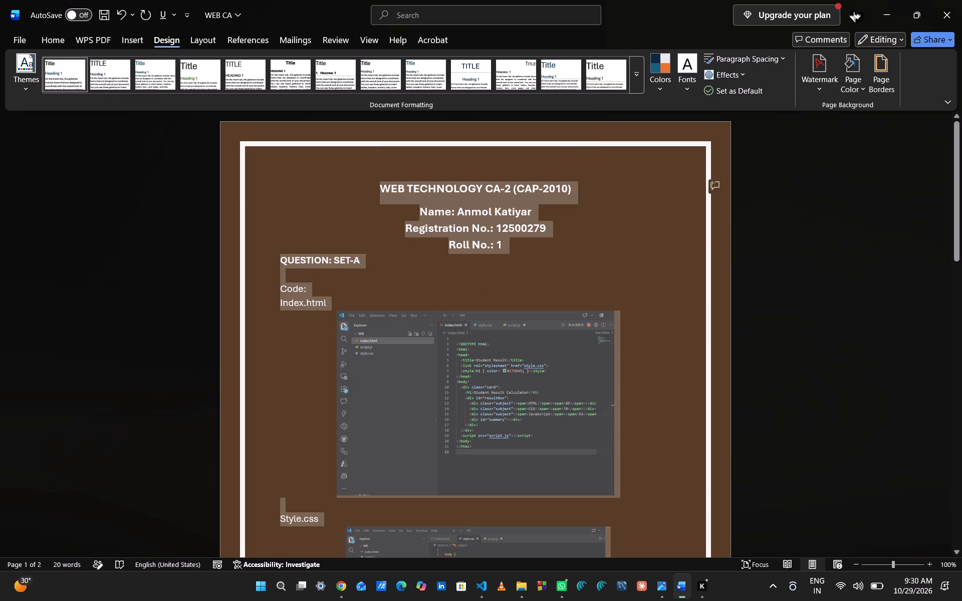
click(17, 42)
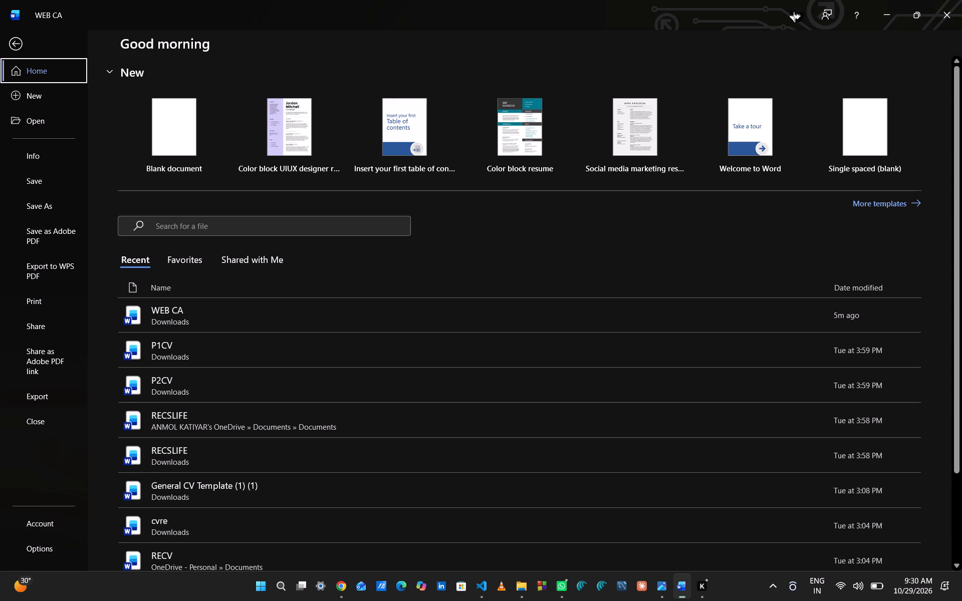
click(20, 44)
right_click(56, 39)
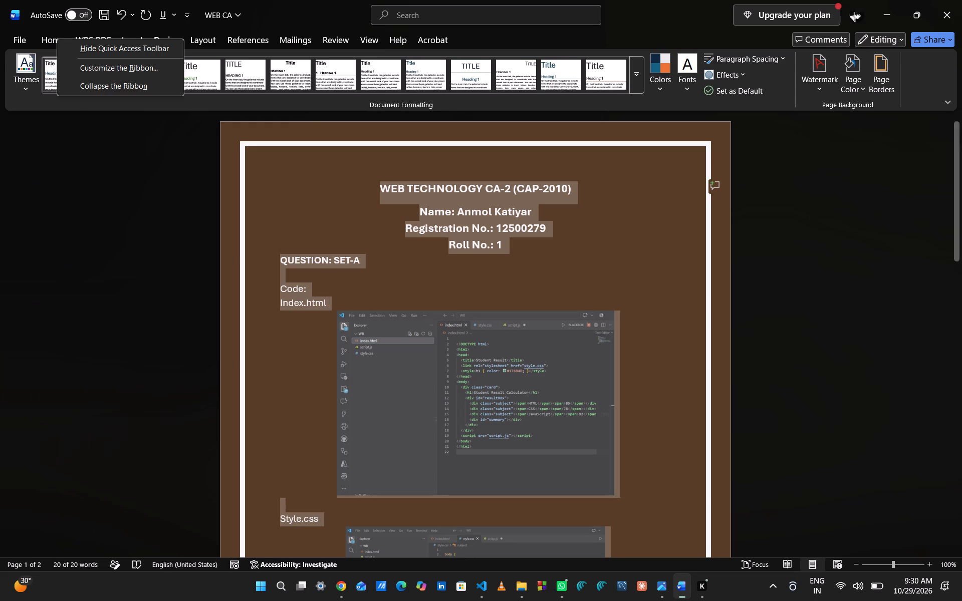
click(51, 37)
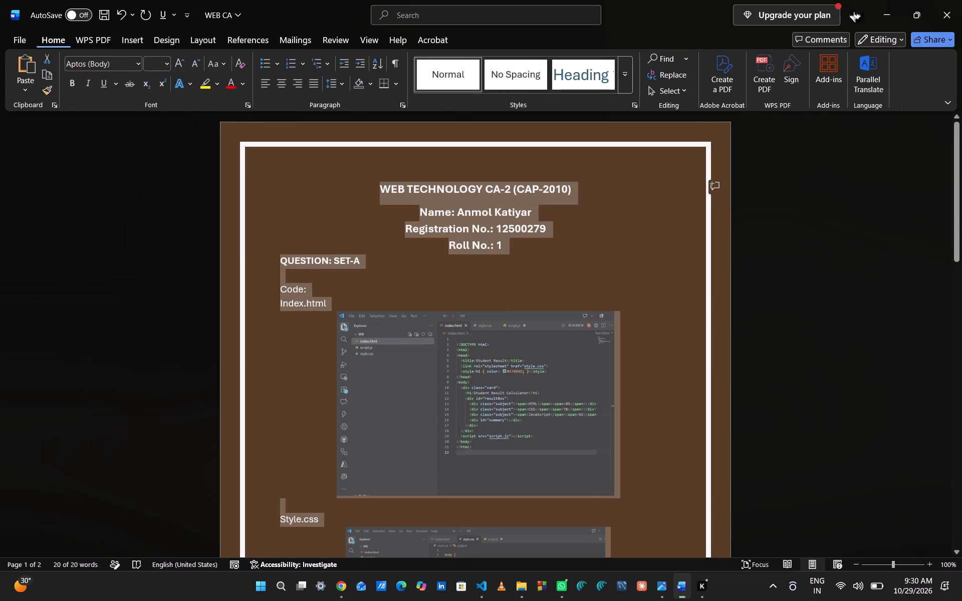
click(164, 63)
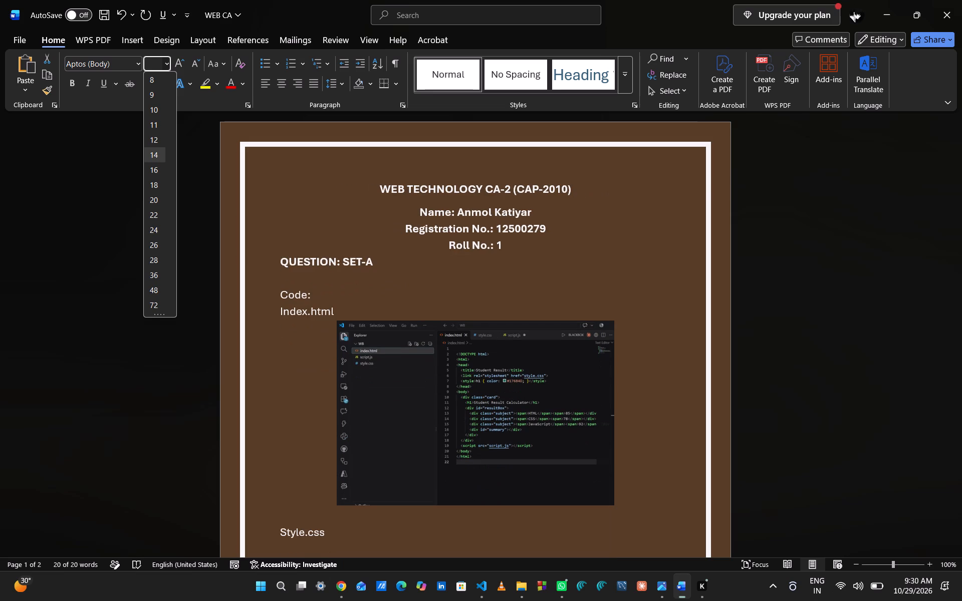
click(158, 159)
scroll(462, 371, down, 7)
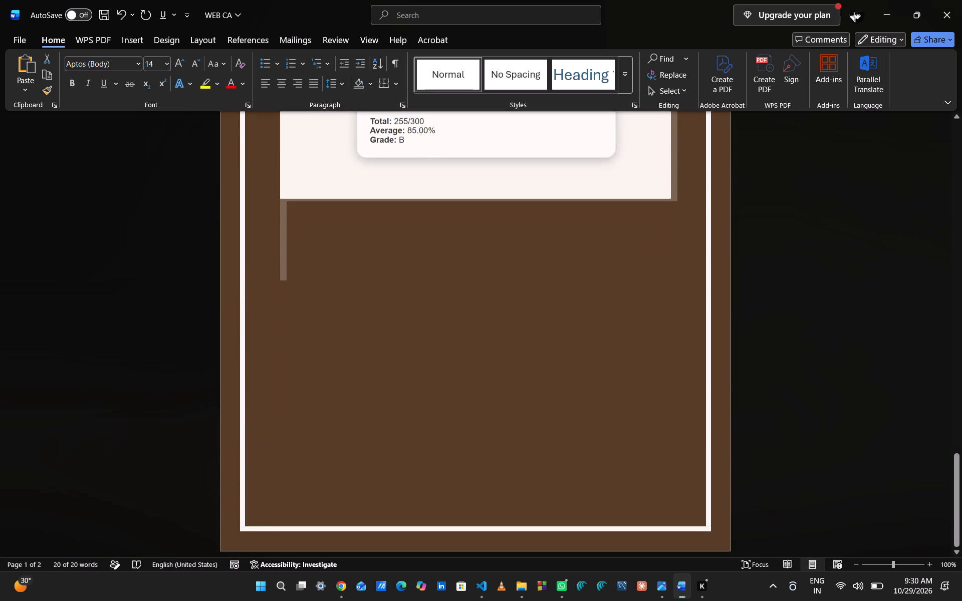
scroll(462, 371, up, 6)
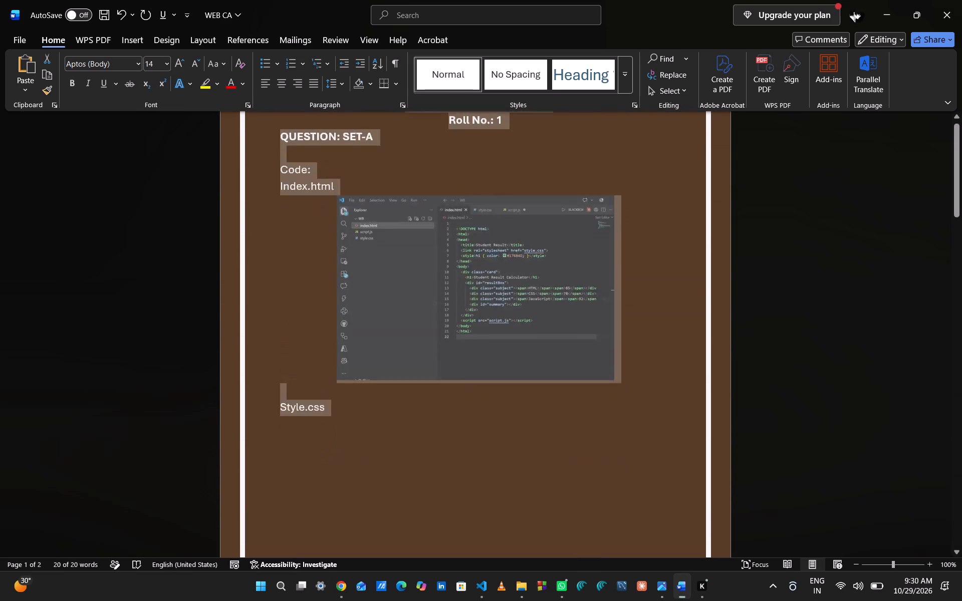
Set everything from the QUESTION: SET-A heading through the output screenshot to 12 pt, leaving the title block out of the selection.
click(270, 262)
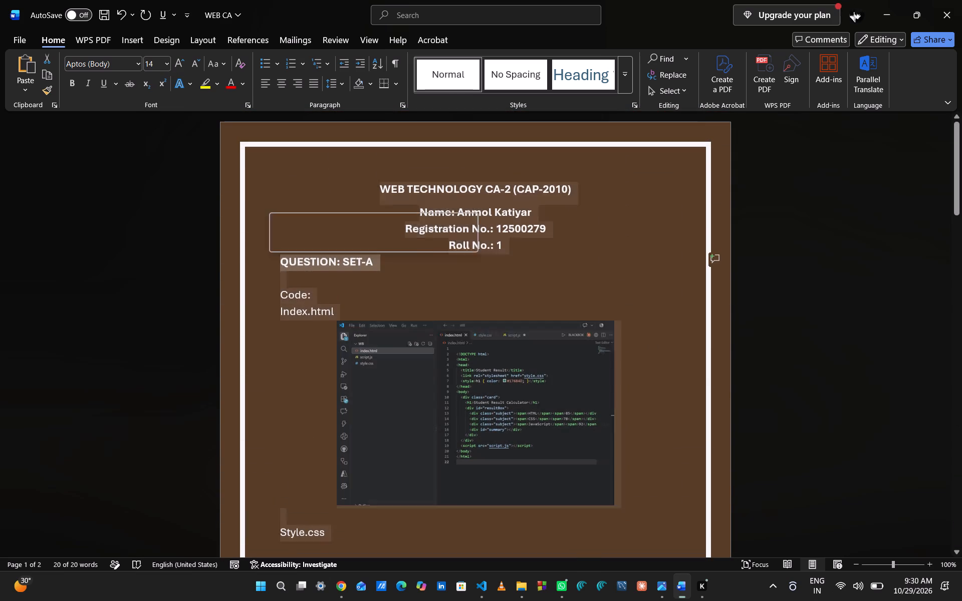
drag(270, 262, 469, 590)
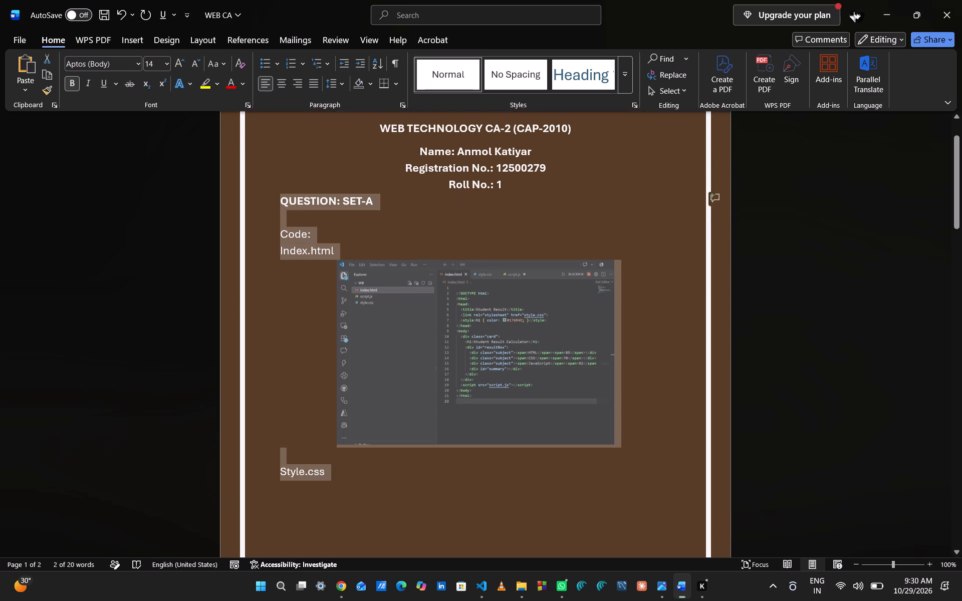
drag(469, 590, 385, 287)
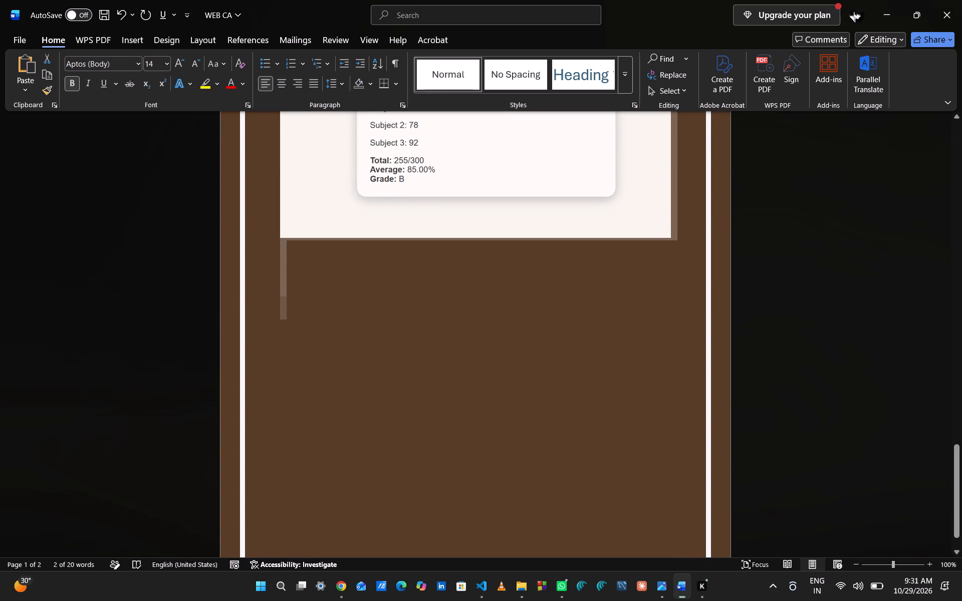
drag(385, 287, 363, 249)
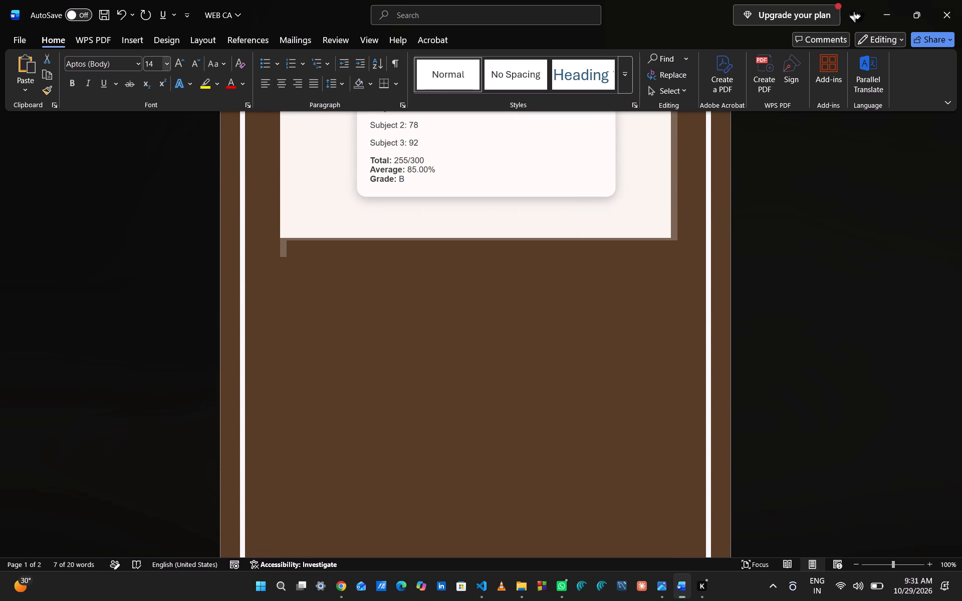
click(168, 66)
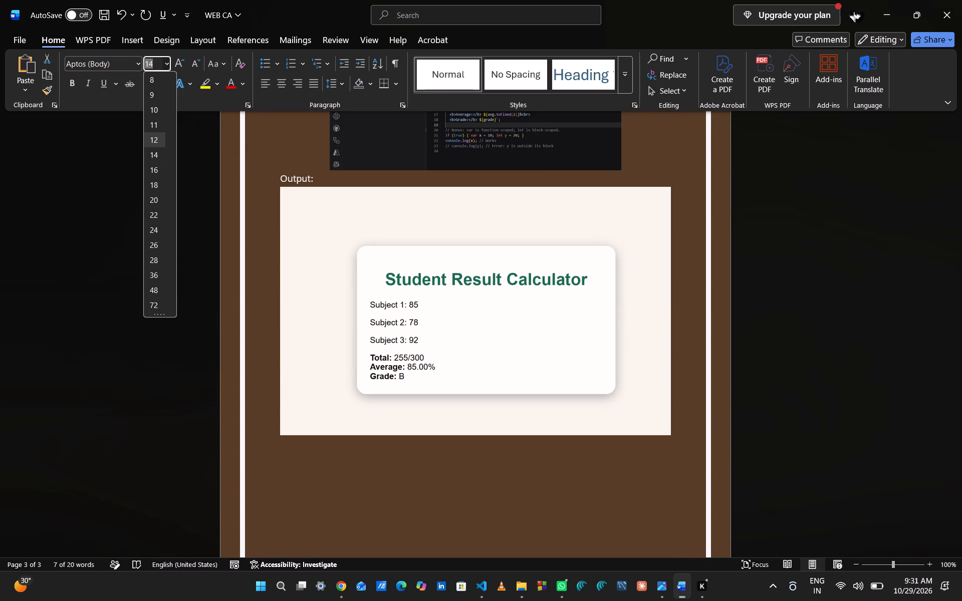
click(160, 139)
scroll(353, 384, down, 4)
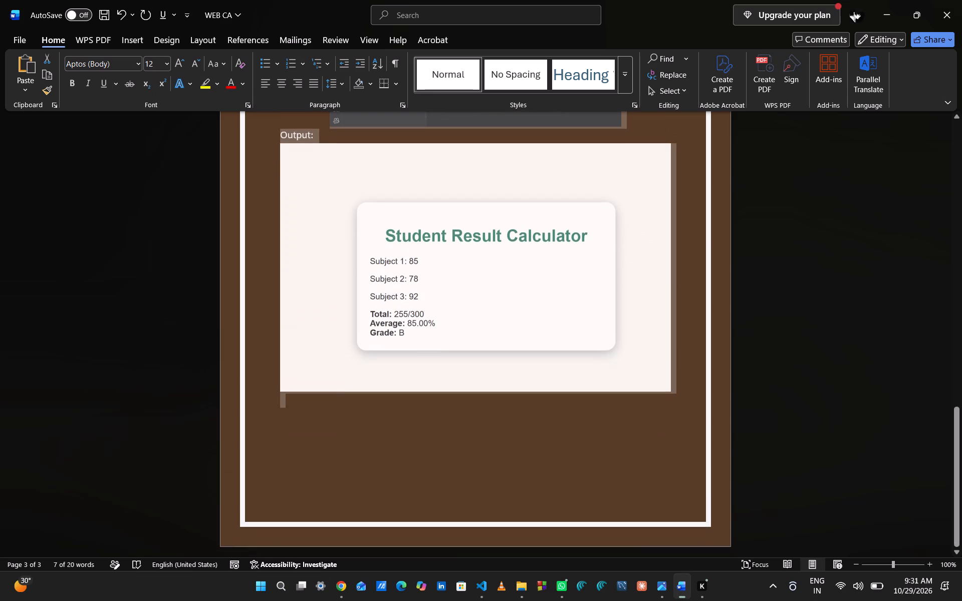
scroll(353, 384, up, 6)
click(353, 384)
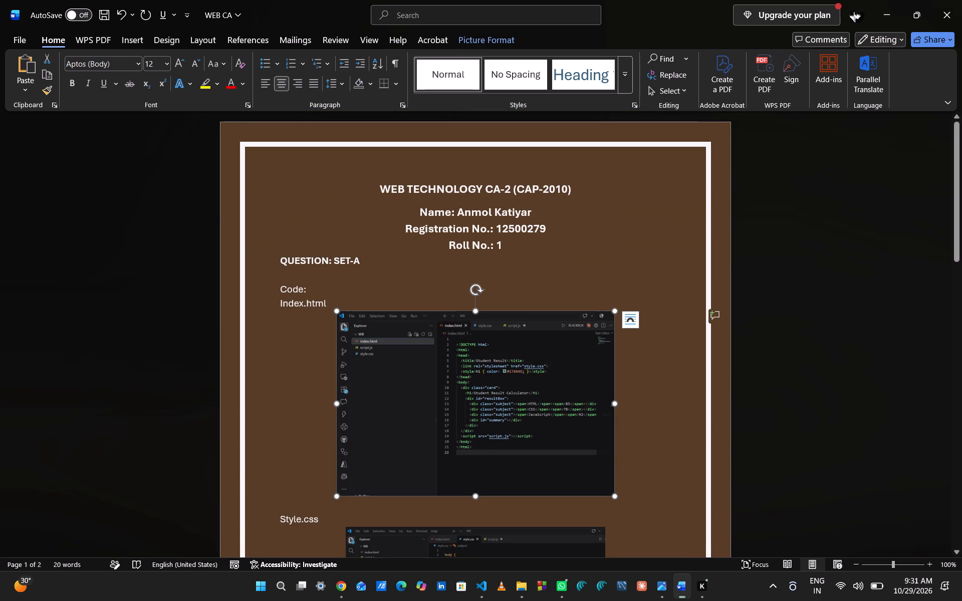
Save the WEB CA document.
key(ctrl+s)
Copy the full contents of the WEB CA document into a new blank document.
key(ctrl+a)
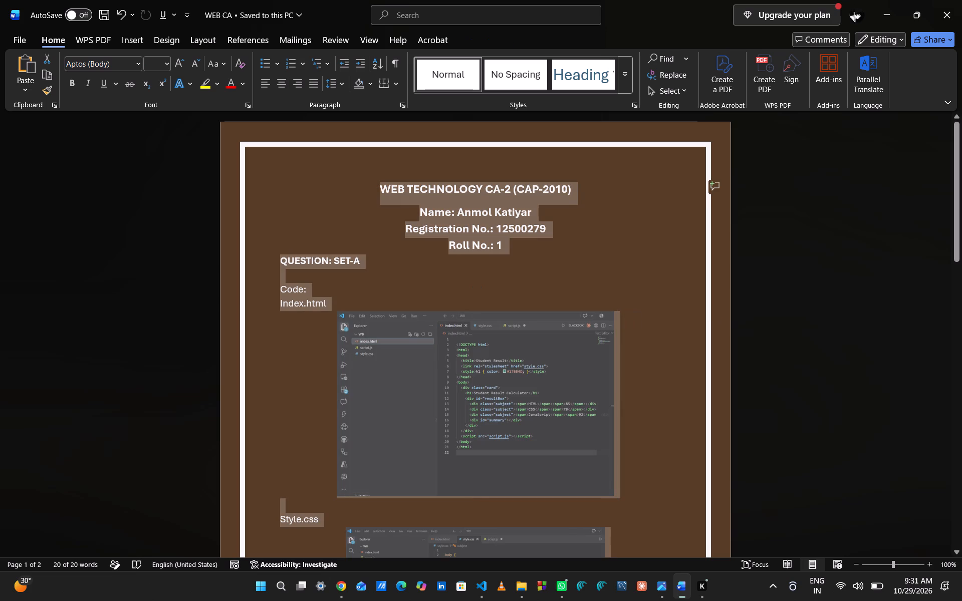
key(ctrl+c)
key(ctrl+n)
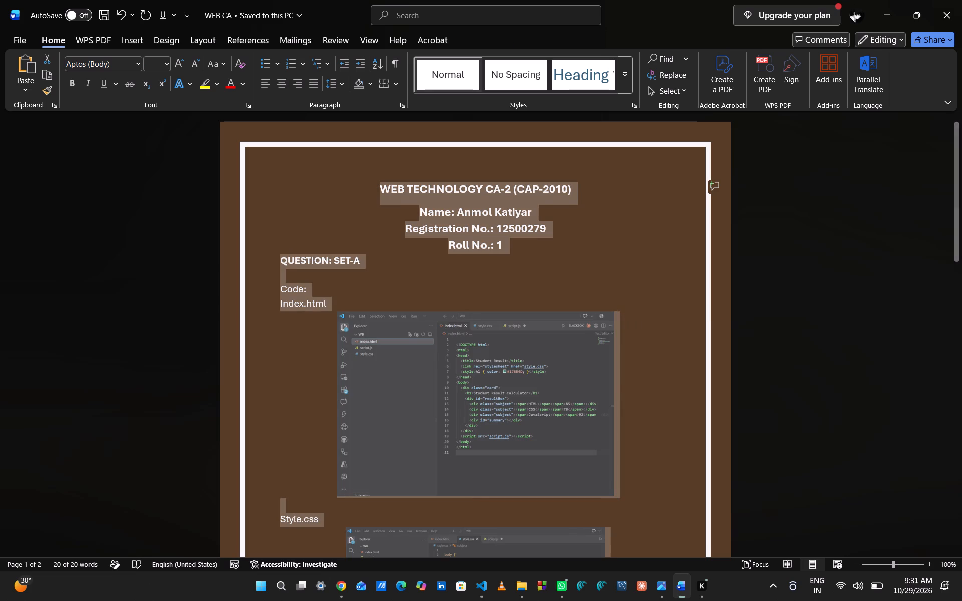
key(ctrl+v)
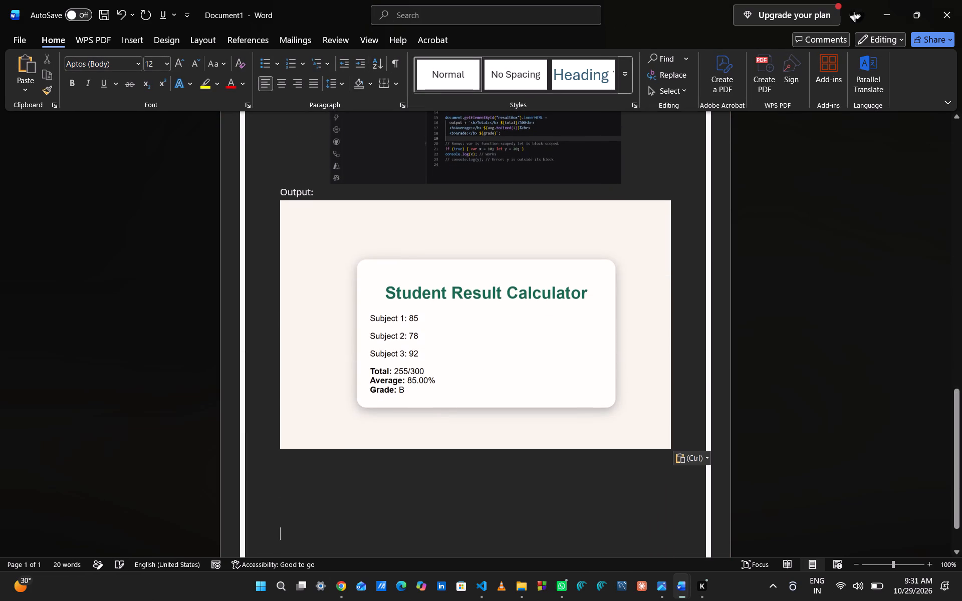
Save the new document as WEB TECHNOLOGY CA in the Downloads folder.
key(ctrl+s)
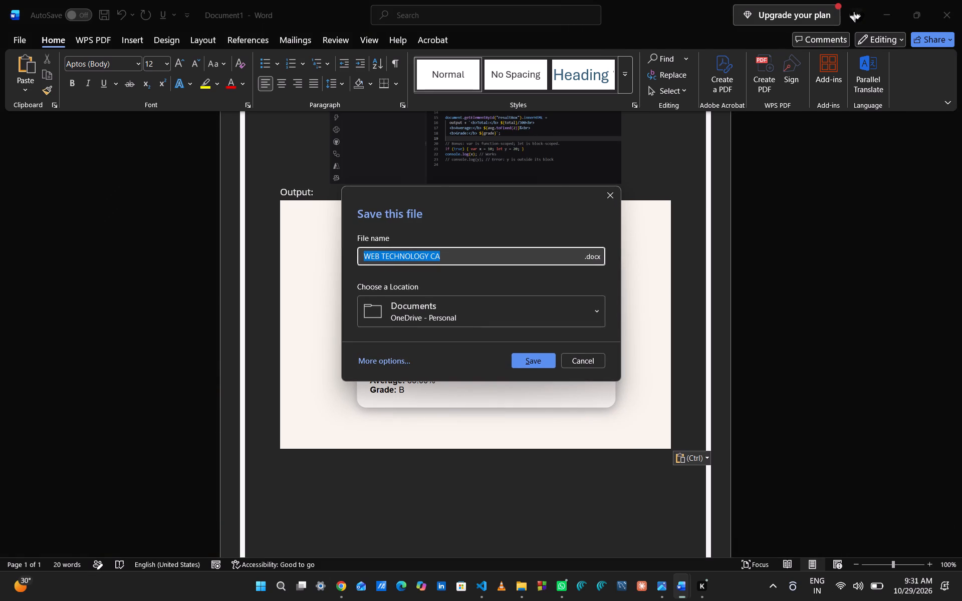
click(470, 308)
click(463, 384)
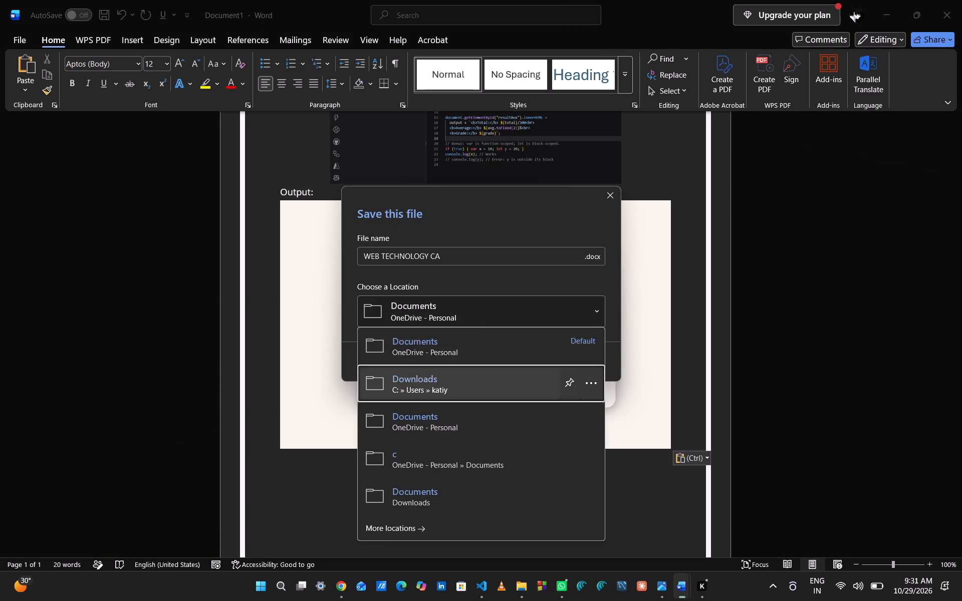
click(535, 358)
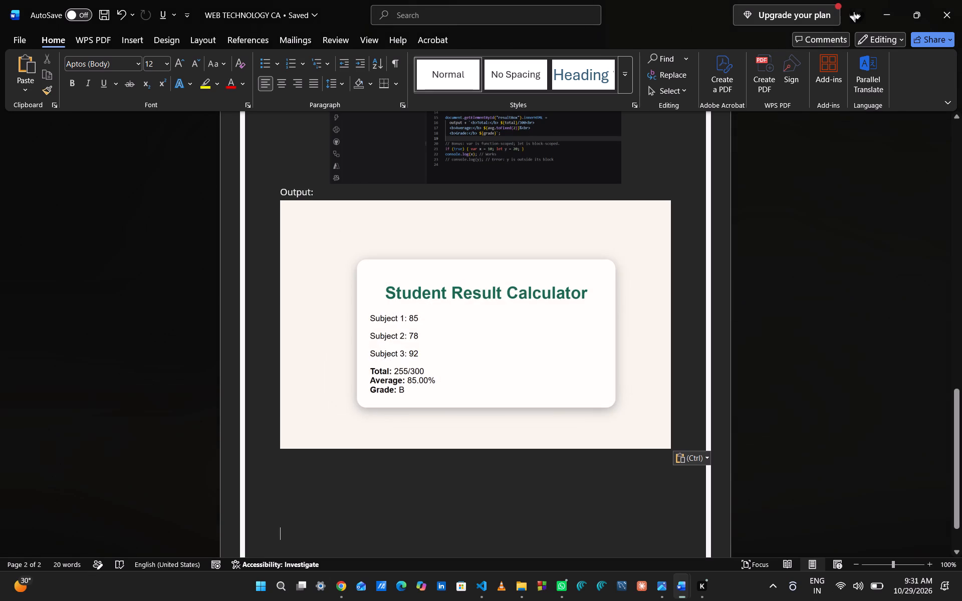
scroll(535, 358, down, 1)
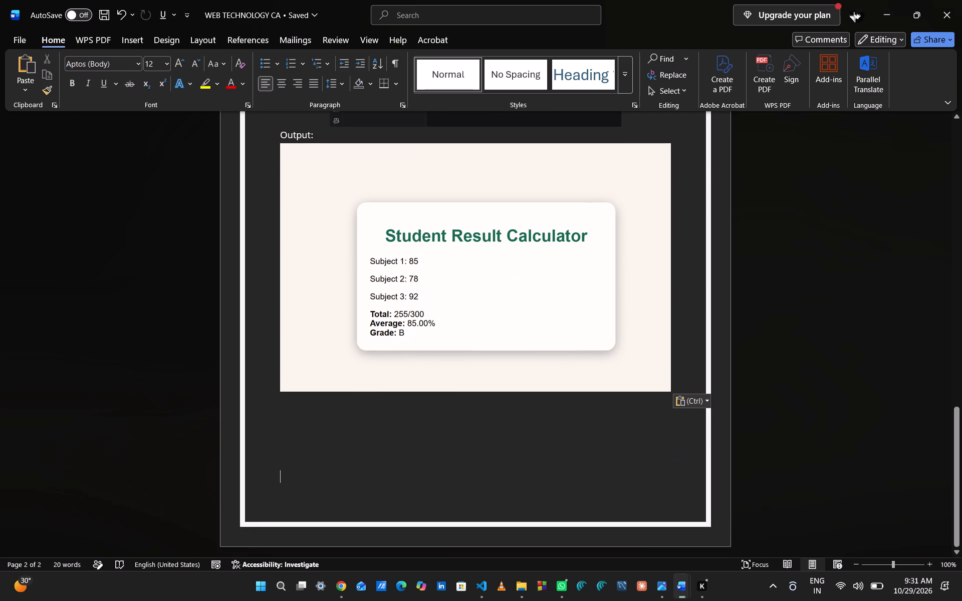
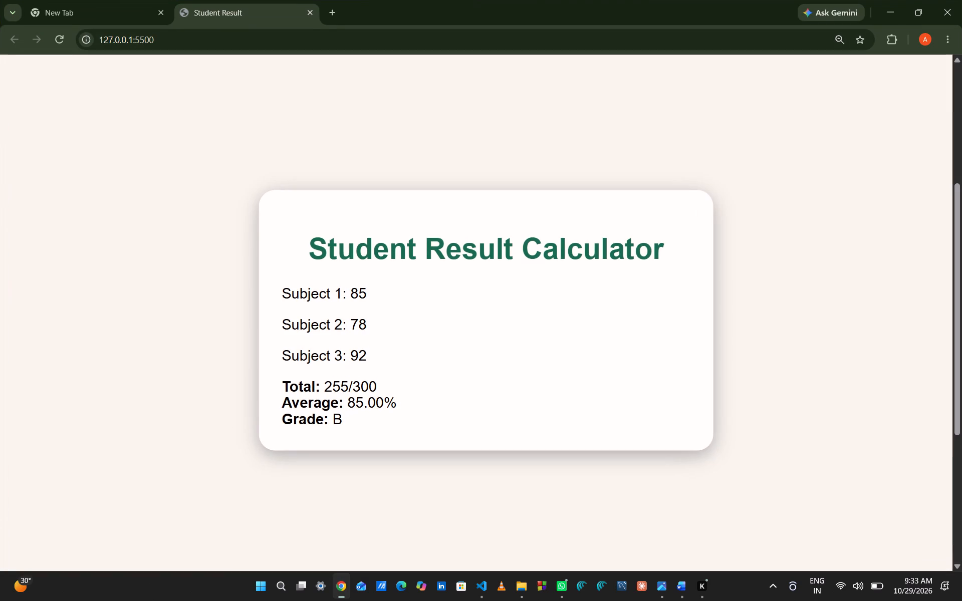
Search the web for "word to pdf" from the New Tab page and open iLovePDF's Word to PDF converter.
click(124, 8)
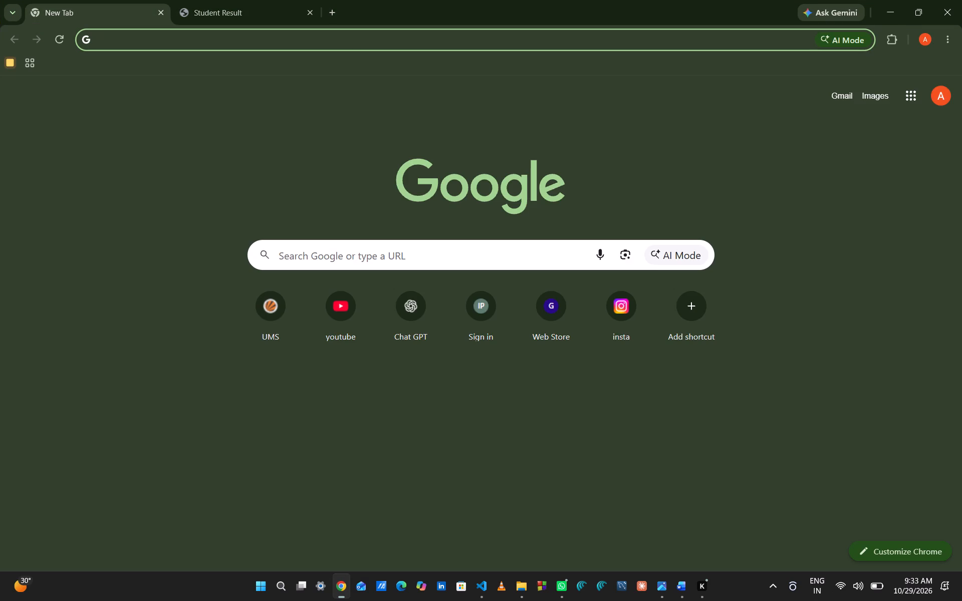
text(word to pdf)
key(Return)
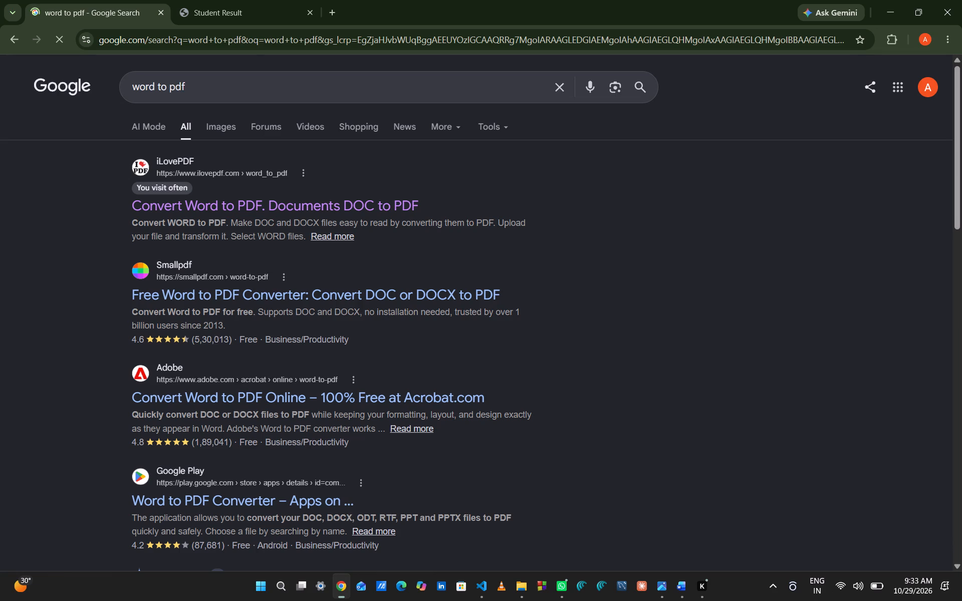
click(201, 211)
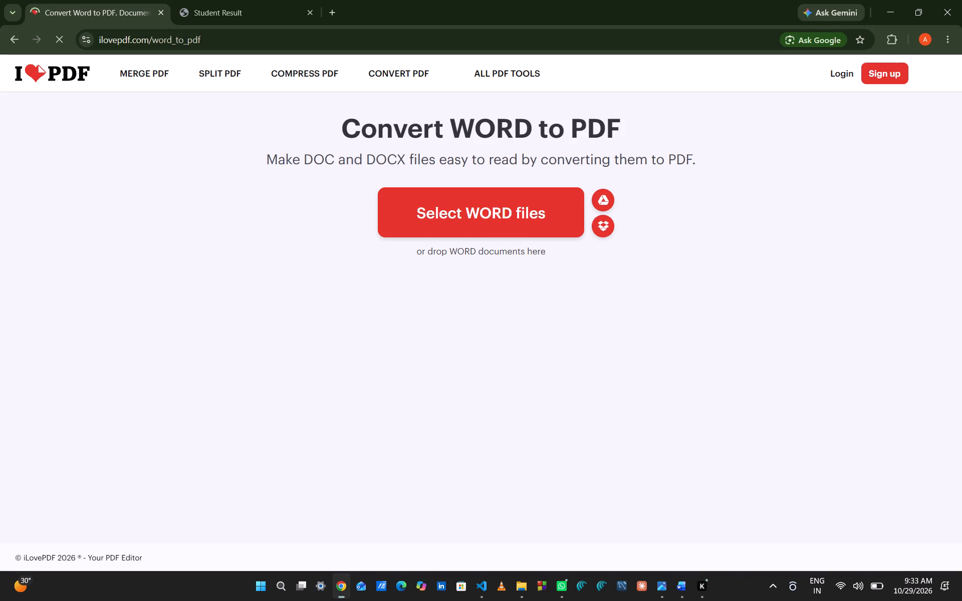
Open the file chooser for picking the Word document to convert to PDF.
click(427, 212)
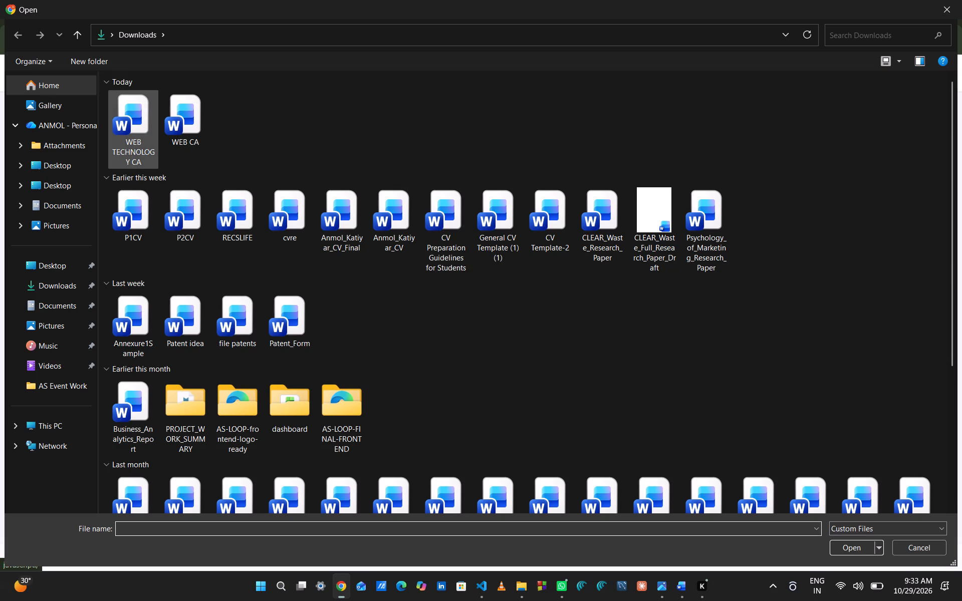
click(58, 284)
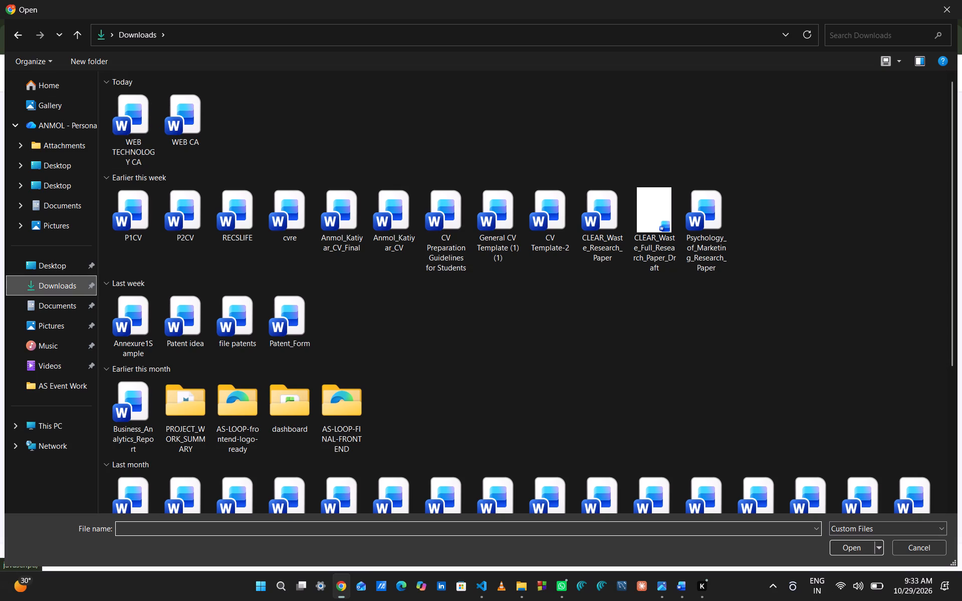
click(127, 137)
key(Return)
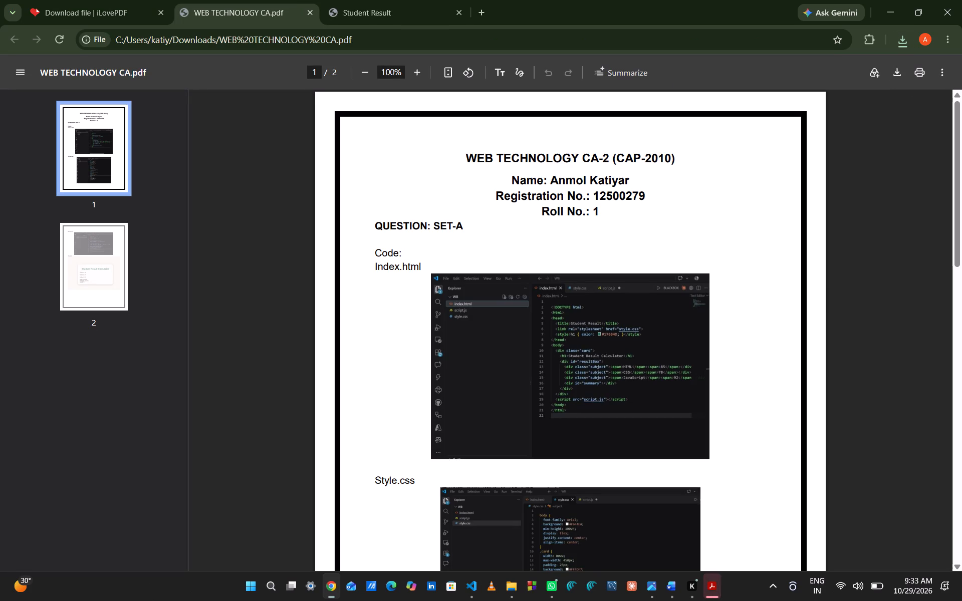
scroll(637, 277, down, 4)
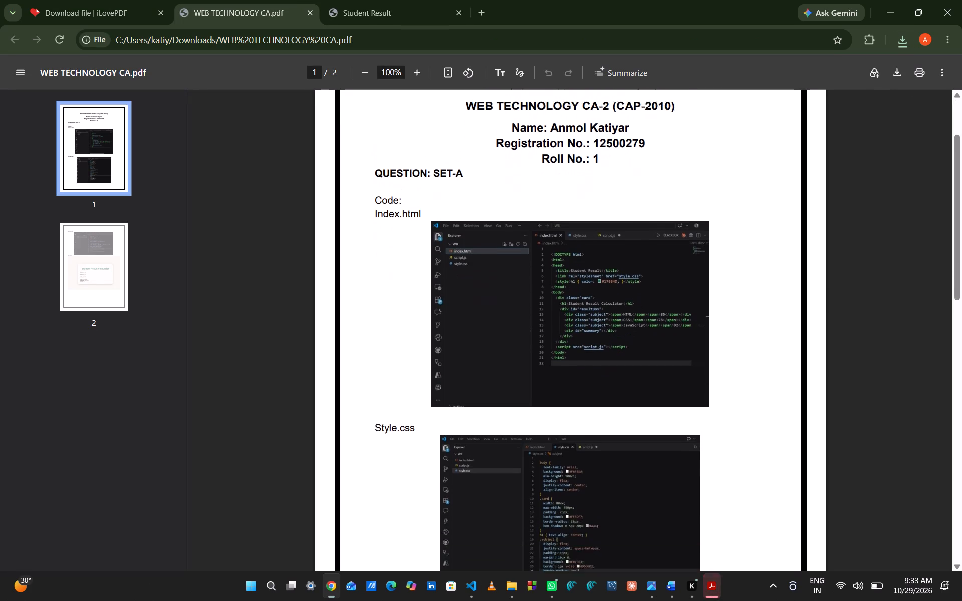
scroll(637, 277, down, 5)
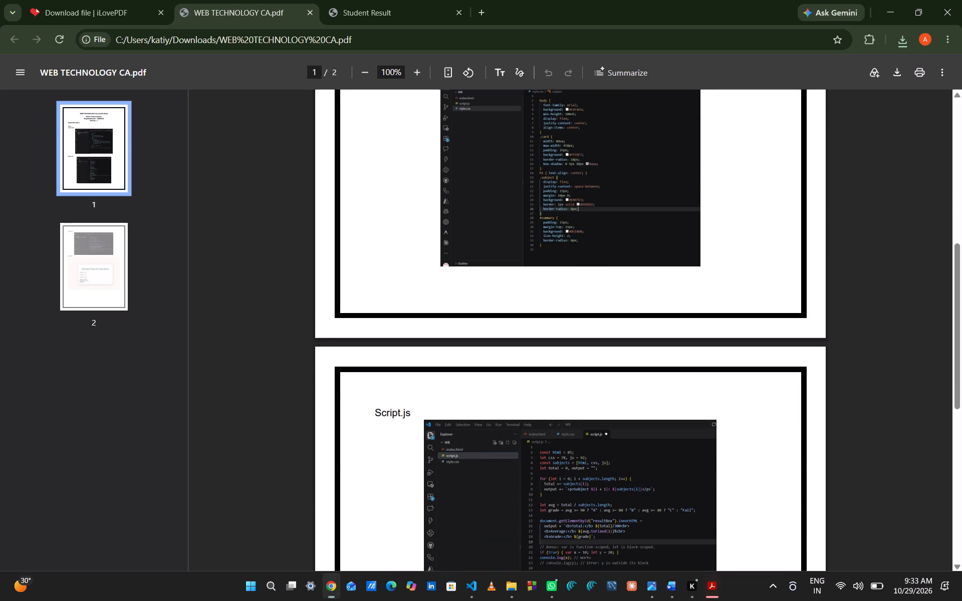
scroll(637, 277, down, 5)
scroll(637, 277, up, 11)
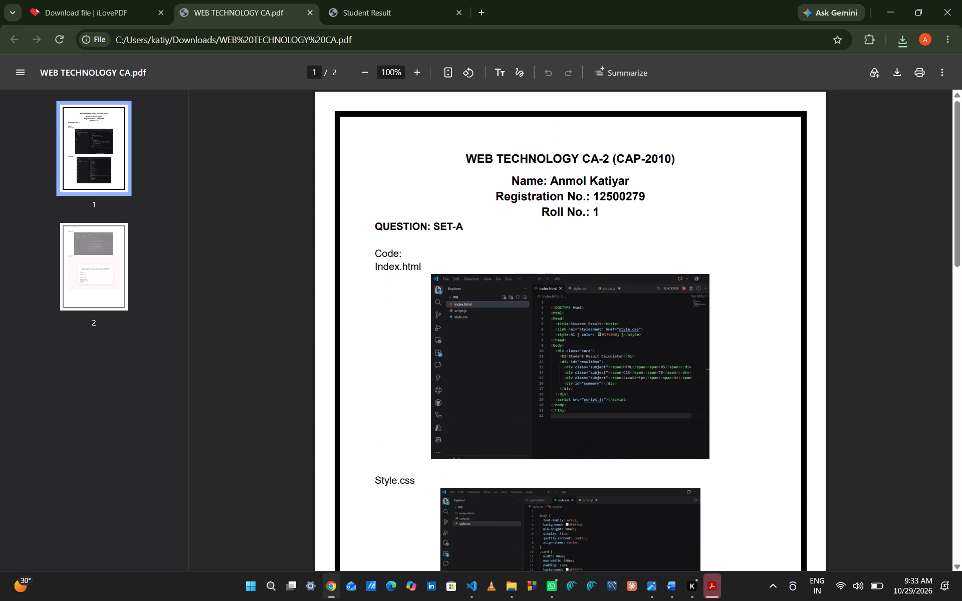
Leave the PDF and open a new blank browser tab after the Student Result page.
click(417, 0)
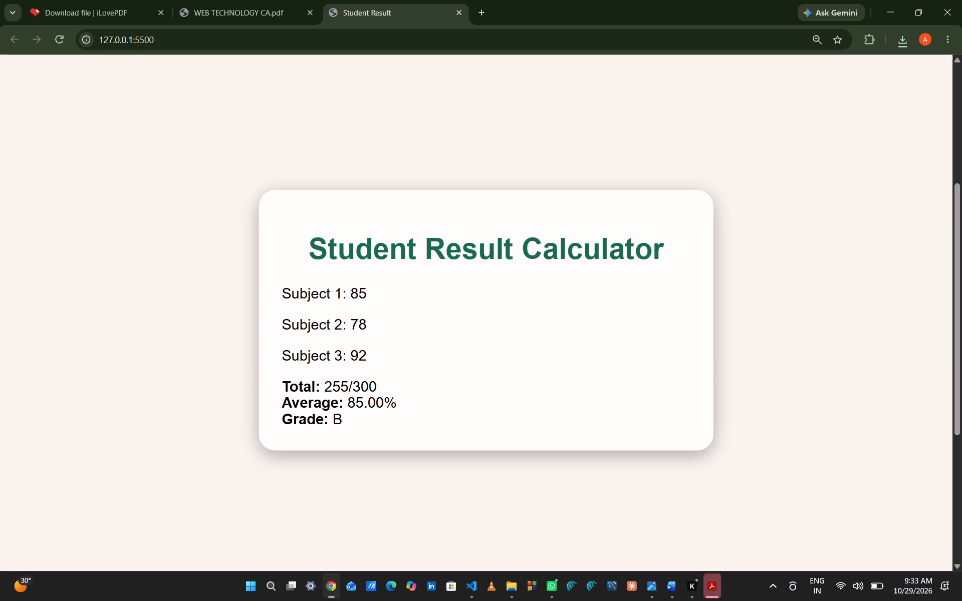
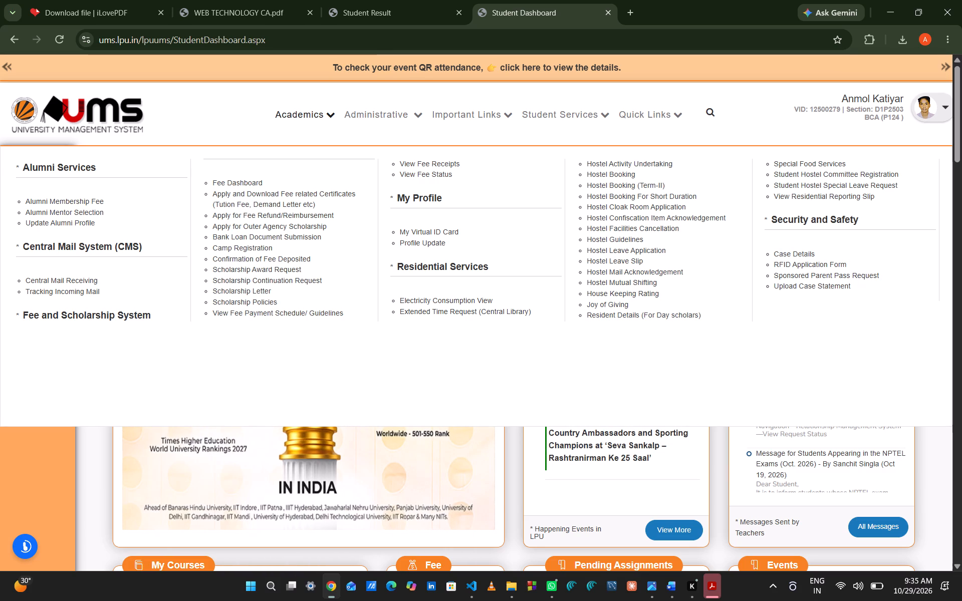
Open the upload page for the pending CAP2010 BYOD-Practical 2 assignment and set the course to CAP2010::WEB TECHNOLOGIES.
scroll(425, 479, down, 1)
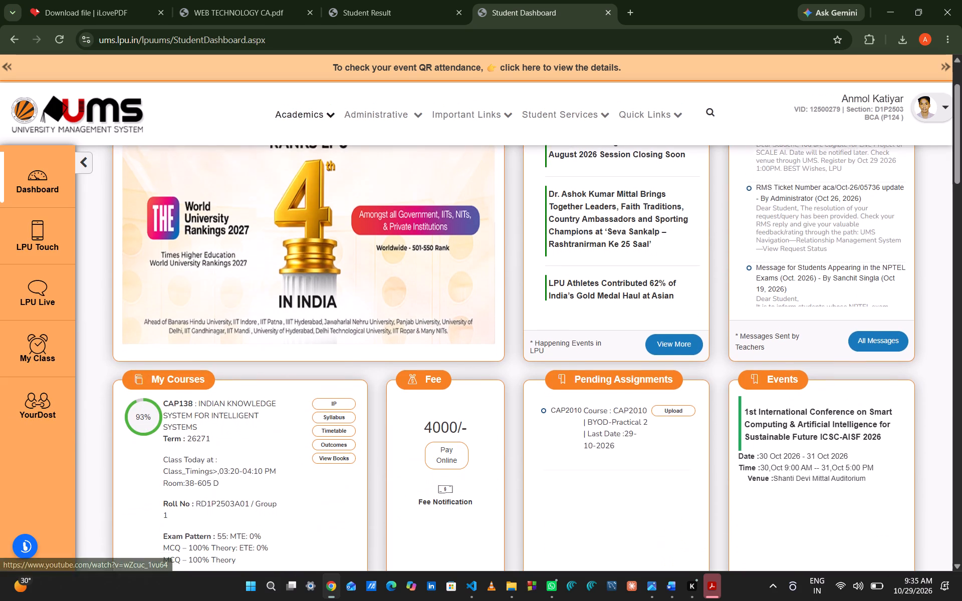
scroll(425, 479, down, 1)
click(682, 401)
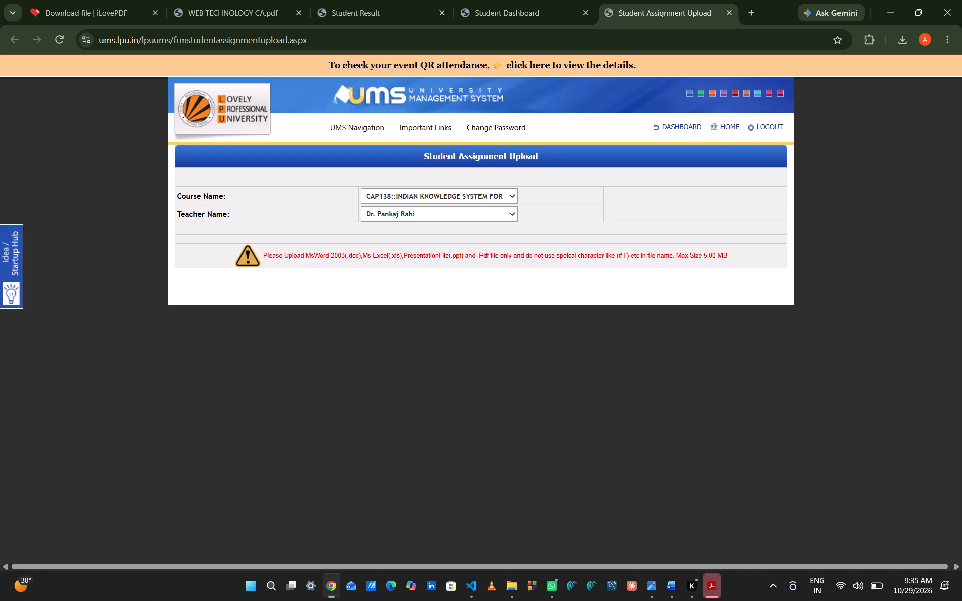
click(497, 215)
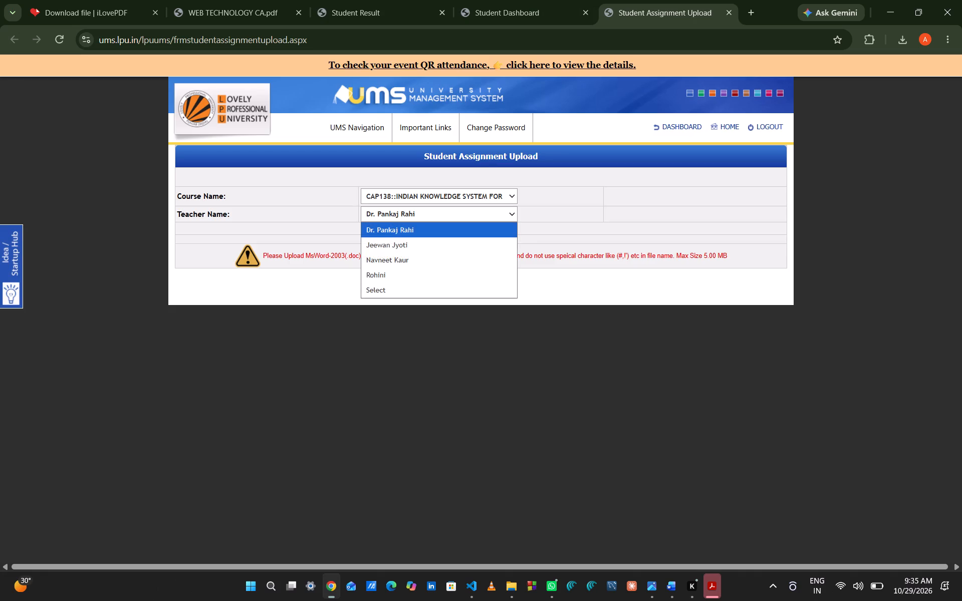
click(490, 191)
click(487, 221)
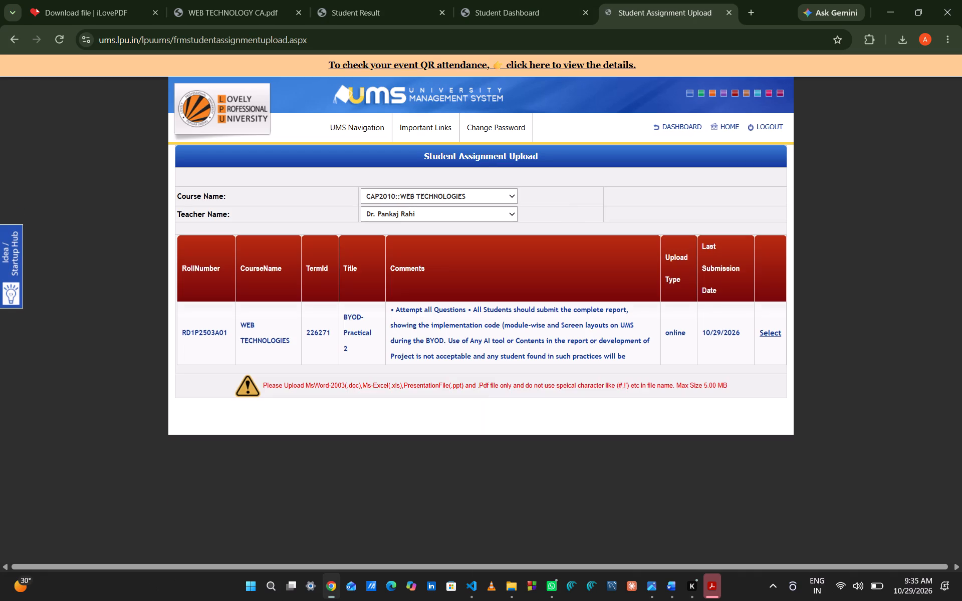
Submit the WEB TECHNOLOGY CA PDF from the Downloads folder for the BYOD-Practical 2 assignment, without remarks.
click(767, 333)
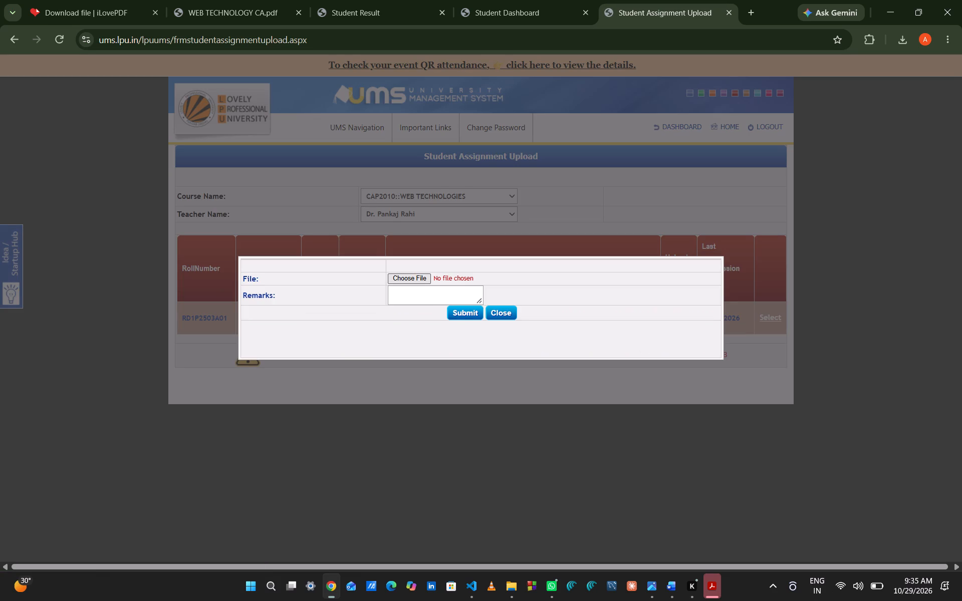
click(422, 275)
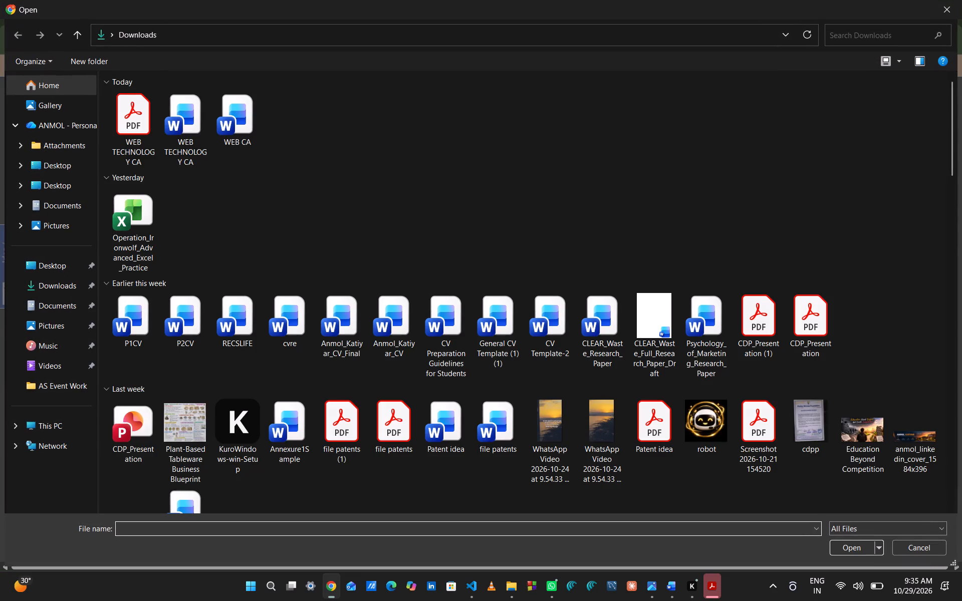
click(127, 129)
key(Return)
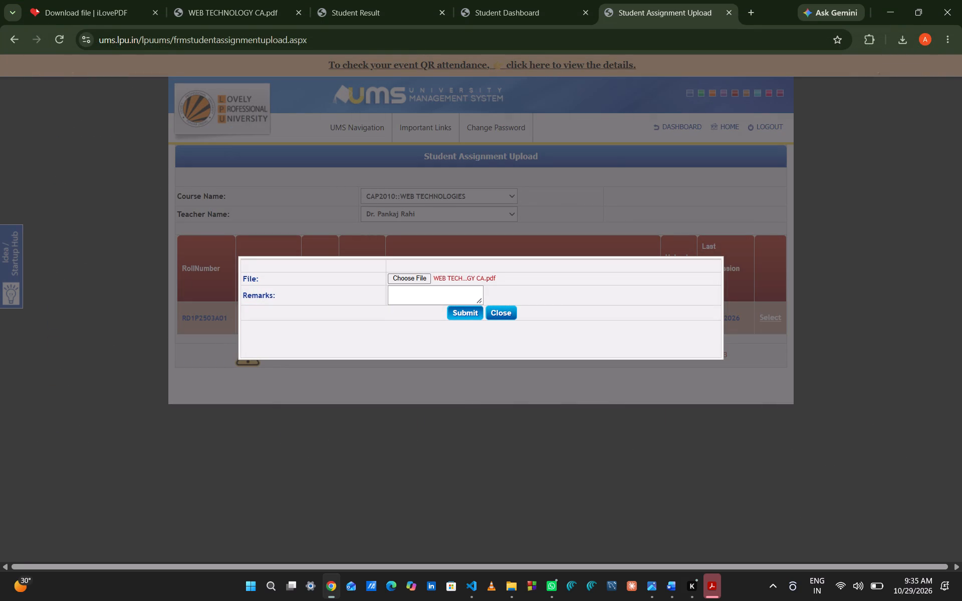
click(456, 310)
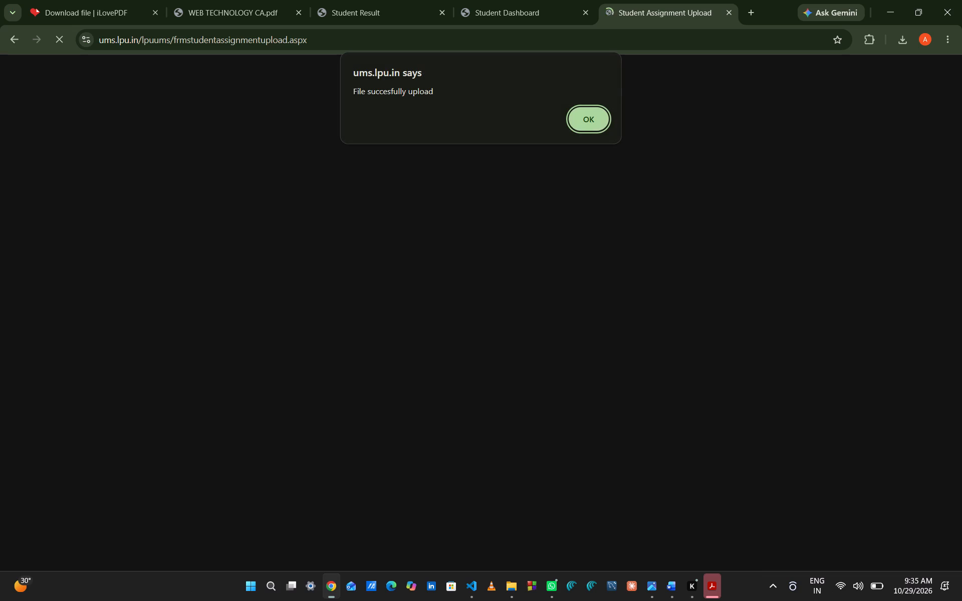
click(595, 119)
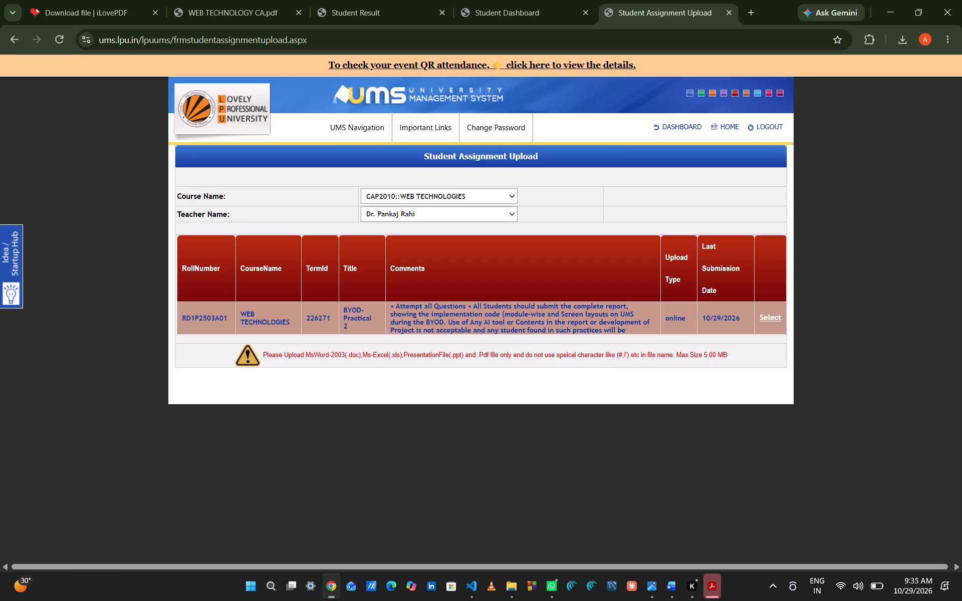
Reopen the upload form for the BYOD-Practical 2 assignment and bring up the file chooser.
scroll(592, 254, down, 2)
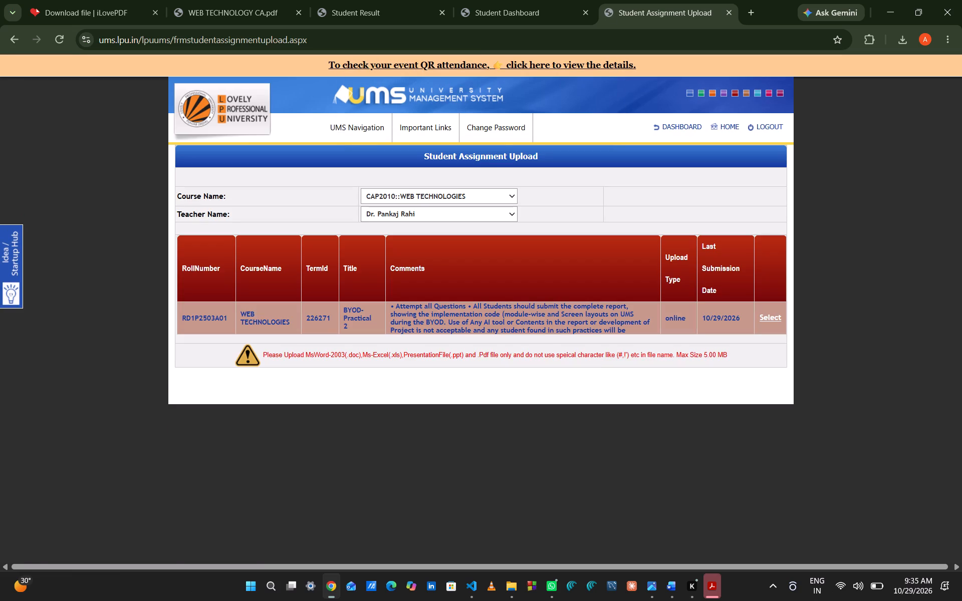
click(761, 318)
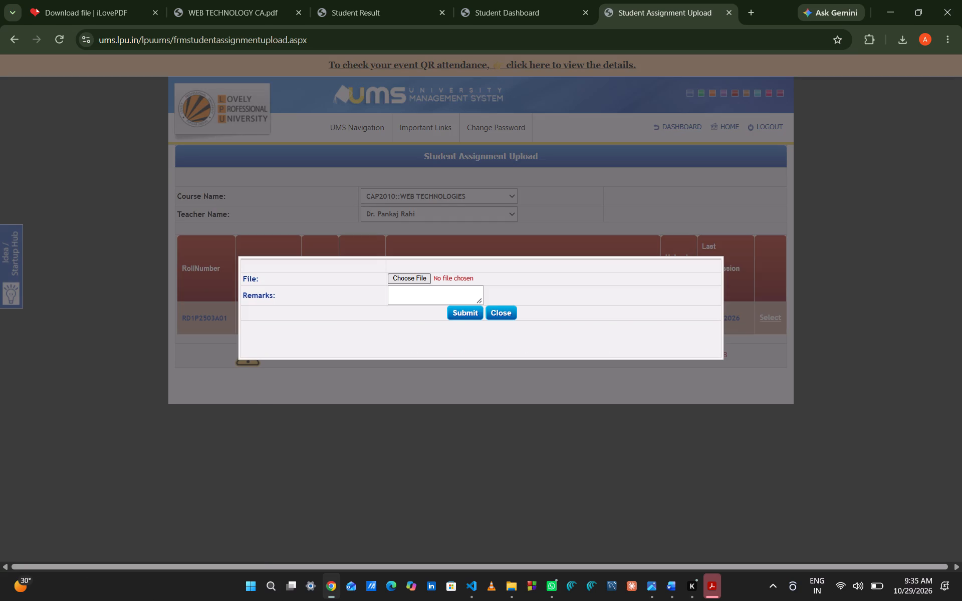
click(397, 277)
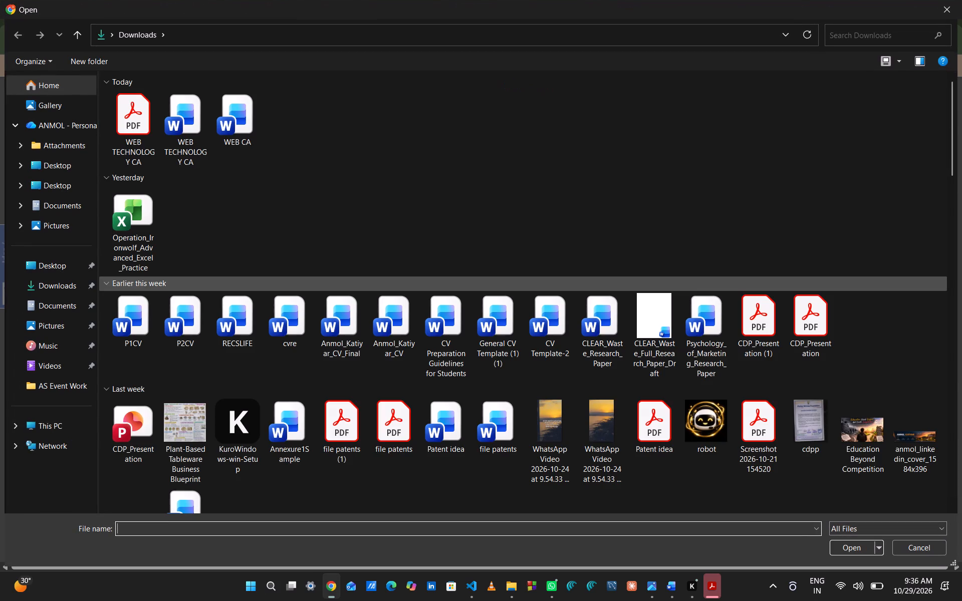
Attach the WEB TECHNOLOGY CA PDF from Downloads to the WEB TECHNOLOGIES assignment and submit the upload.
click(126, 112)
key(Return)
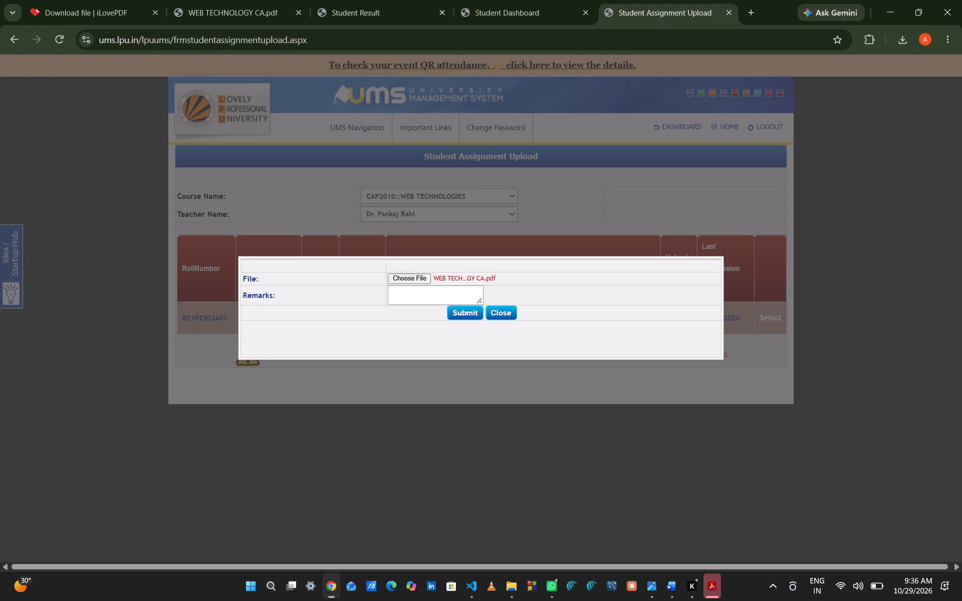
click(455, 312)
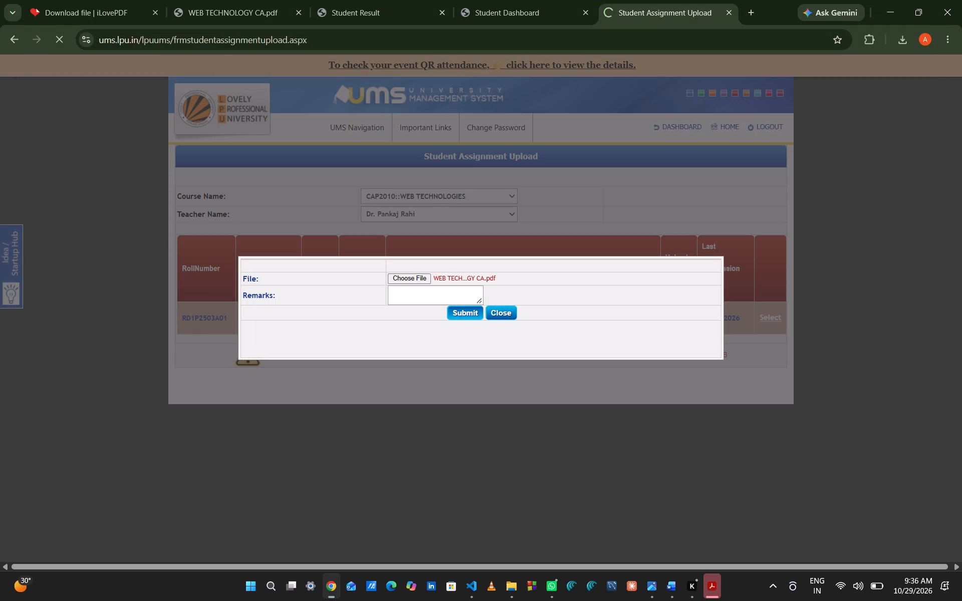